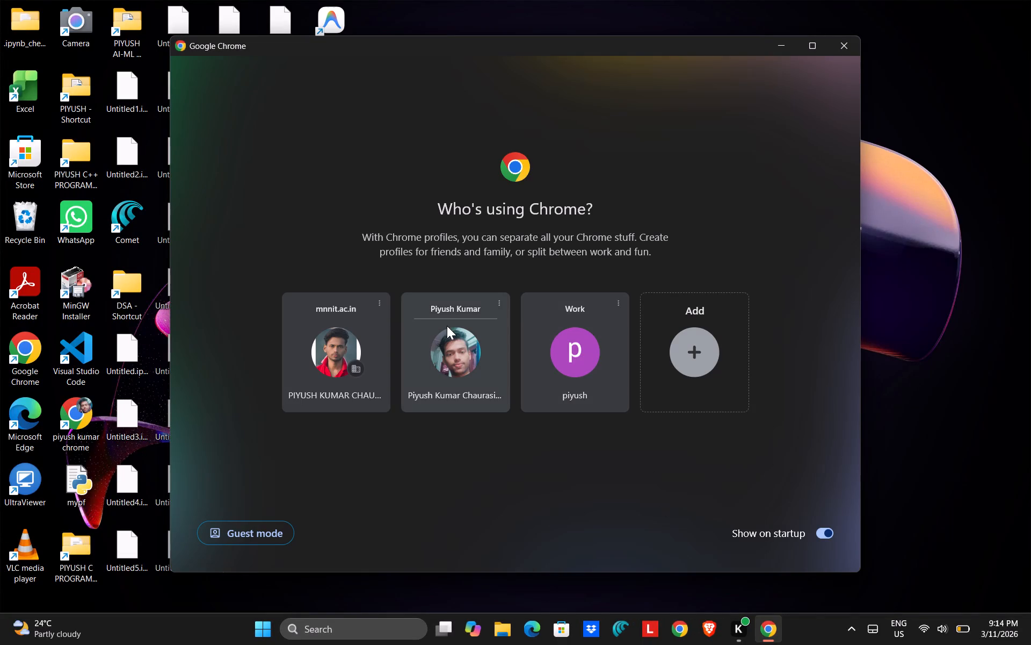
Open the personal Chrome profile listed between mnnit.ac.in and Work, and create a blank spreadsheet in Google Sheets.
{"action": "left_click", "coordinate": [447, 326]}
{"action": "left_click", "coordinate": [451, 349]}
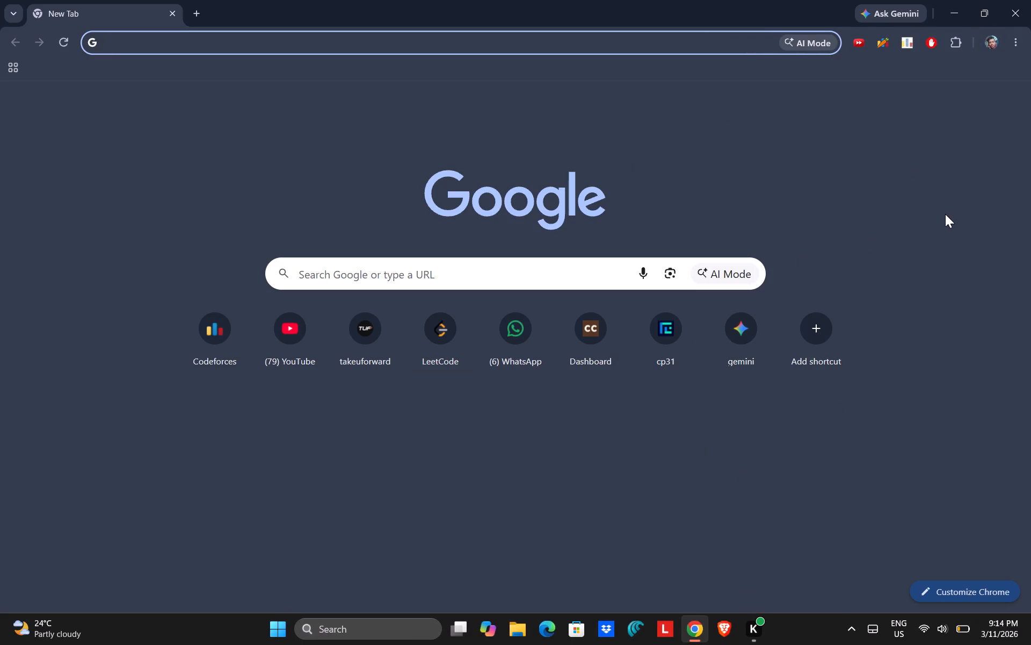
{"action": "left_click", "coordinate": [974, 96]}
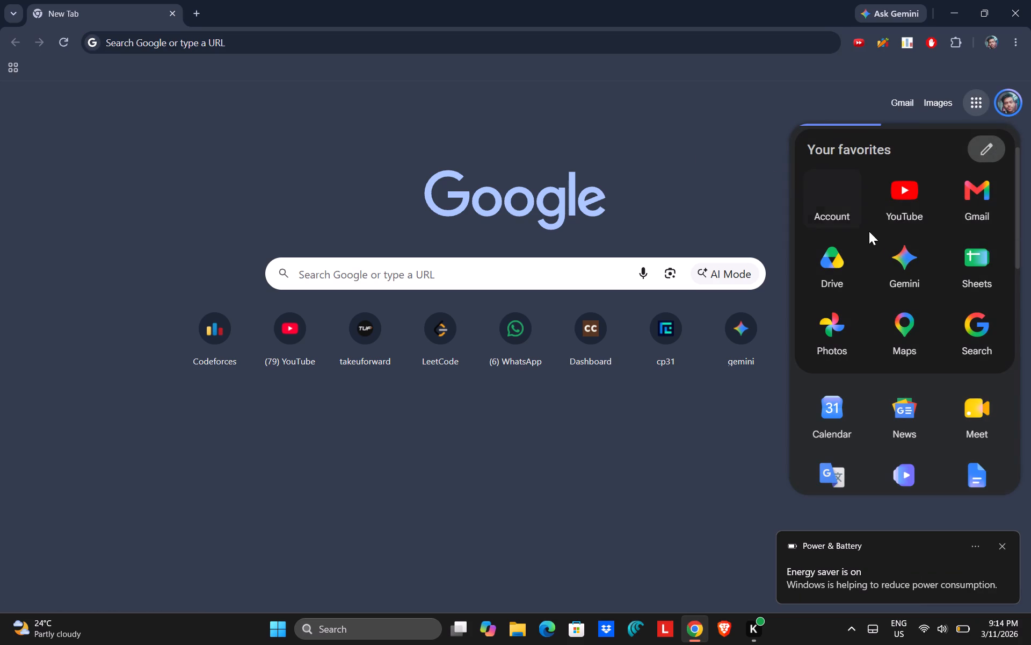
{"action": "left_click", "coordinate": [961, 275]}
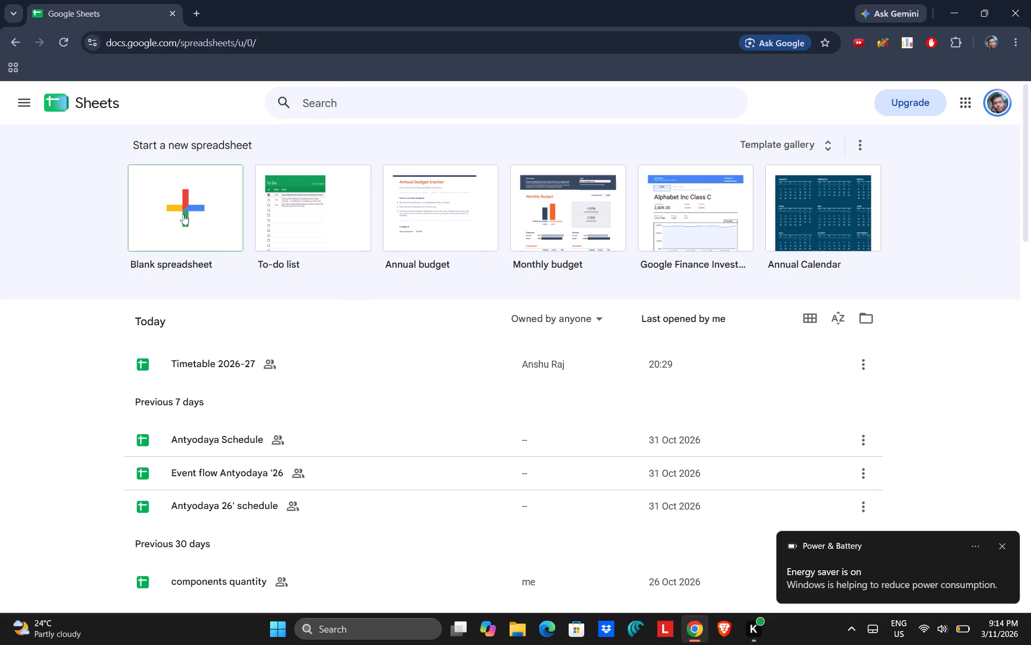
{"action": "left_click", "coordinate": [186, 200]}
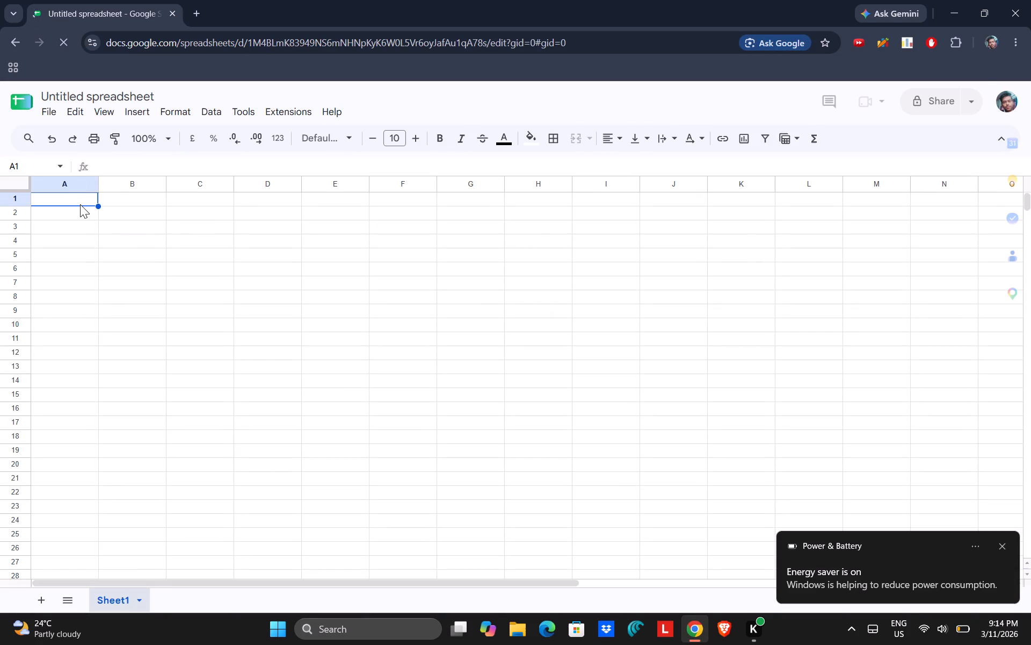
Enter the column headers Name in cell A1 and Full Test 1 in cell B1.
{"action": "key", "text": "shift+n"}
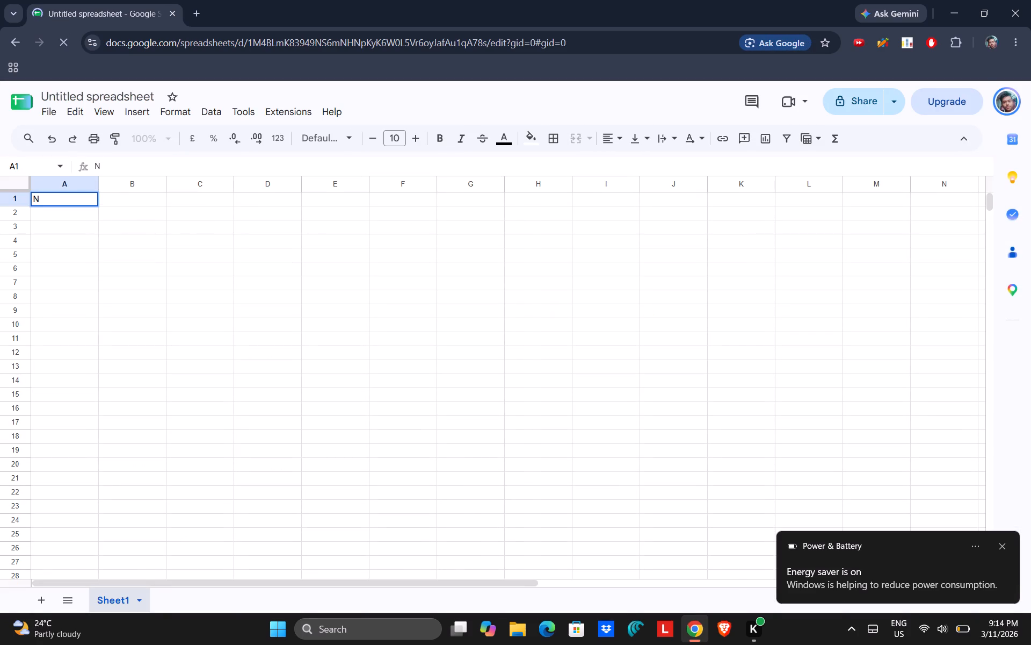
{"action": "type", "text": "ame"}
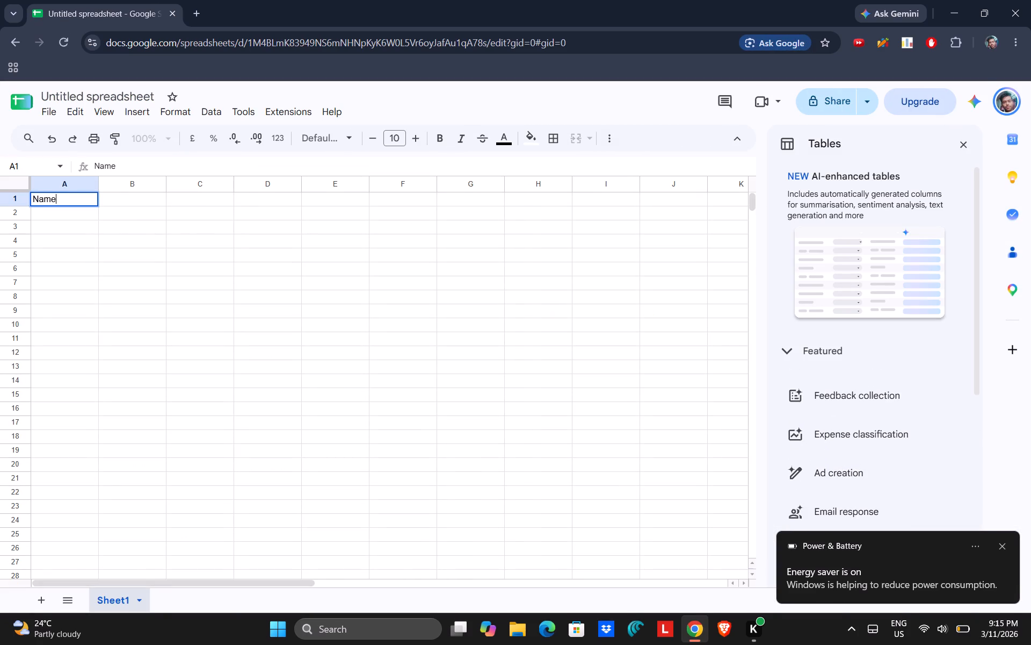
{"action": "key", "text": "Down"}
{"action": "key", "text": "Up"}
{"action": "key", "text": "Right"}
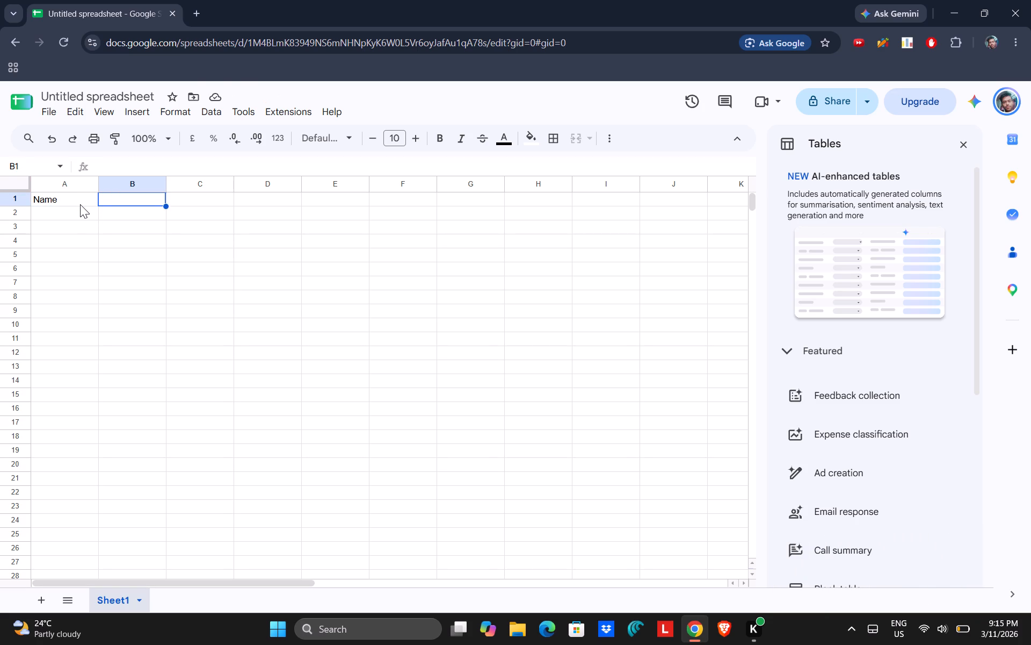
{"action": "type", "text": "Fu"}
{"action": "type", "text": "ll"}
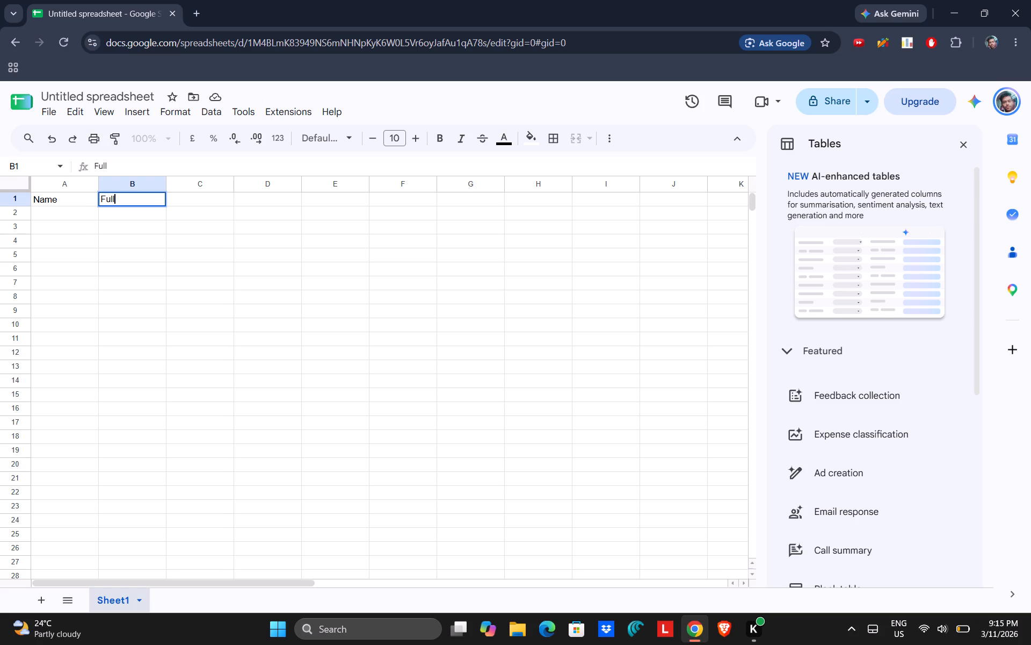
{"action": "key", "text": "space"}
{"action": "type", "text": "Test 1"}
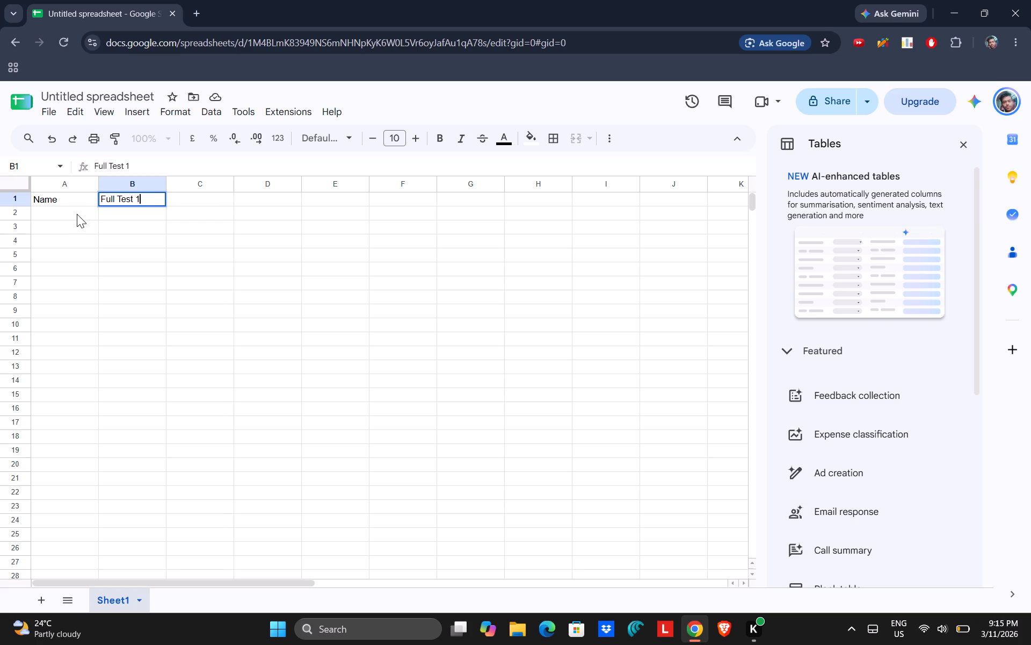
Enter the names Sarthak, Raunak and Sani in cells A2 to A4 of the Name column.
{"action": "left_click", "coordinate": [77, 214]}
{"action": "type", "text": "Sarthak"}
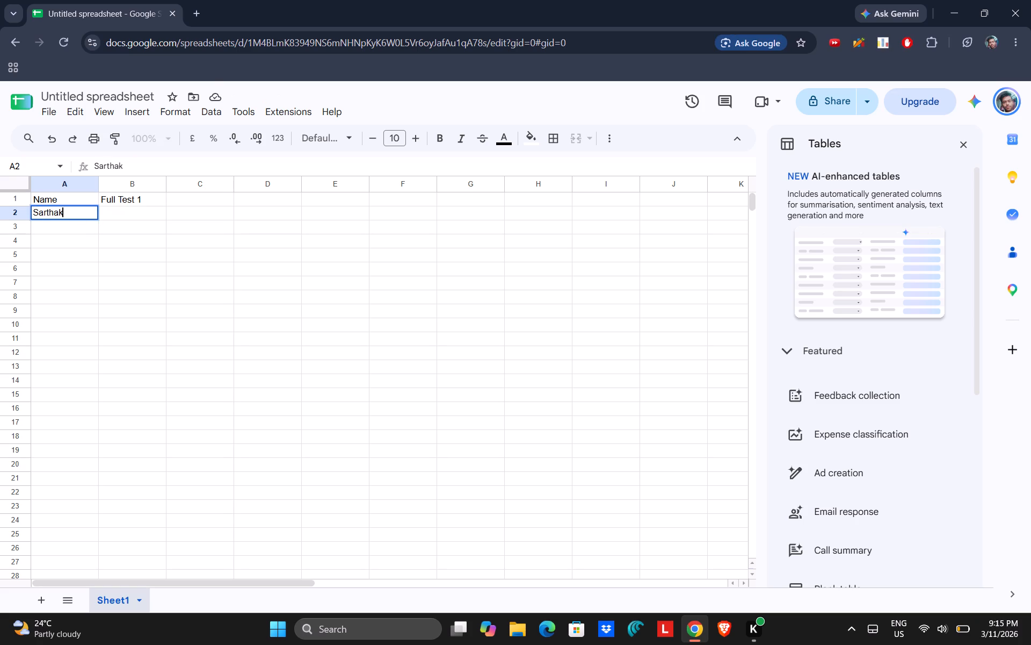
{"action": "key", "text": "Down"}
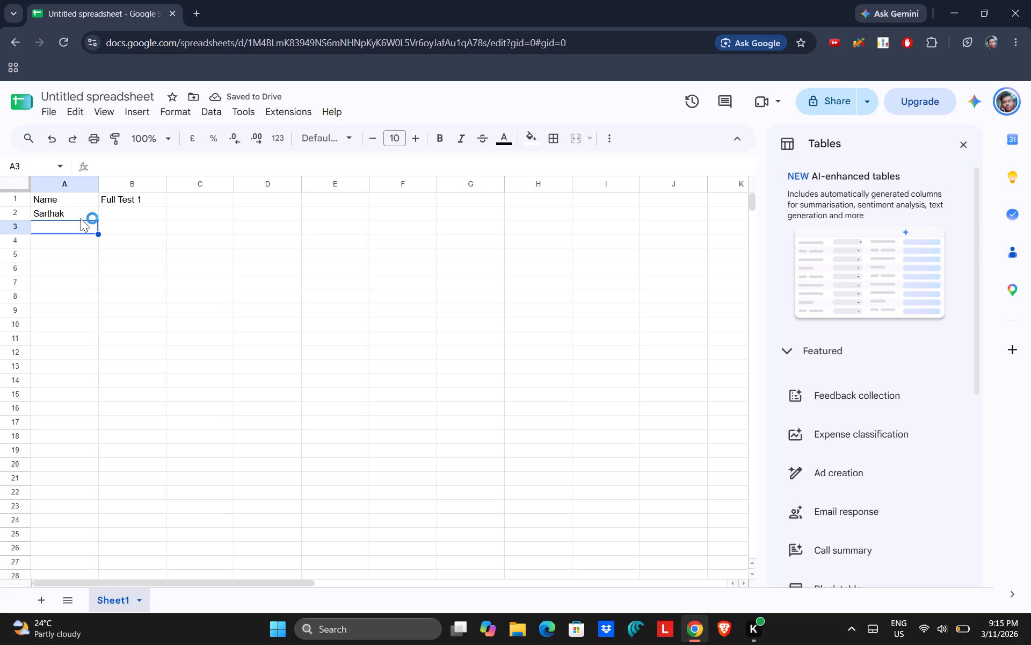
{"action": "type", "text": "Ra"}
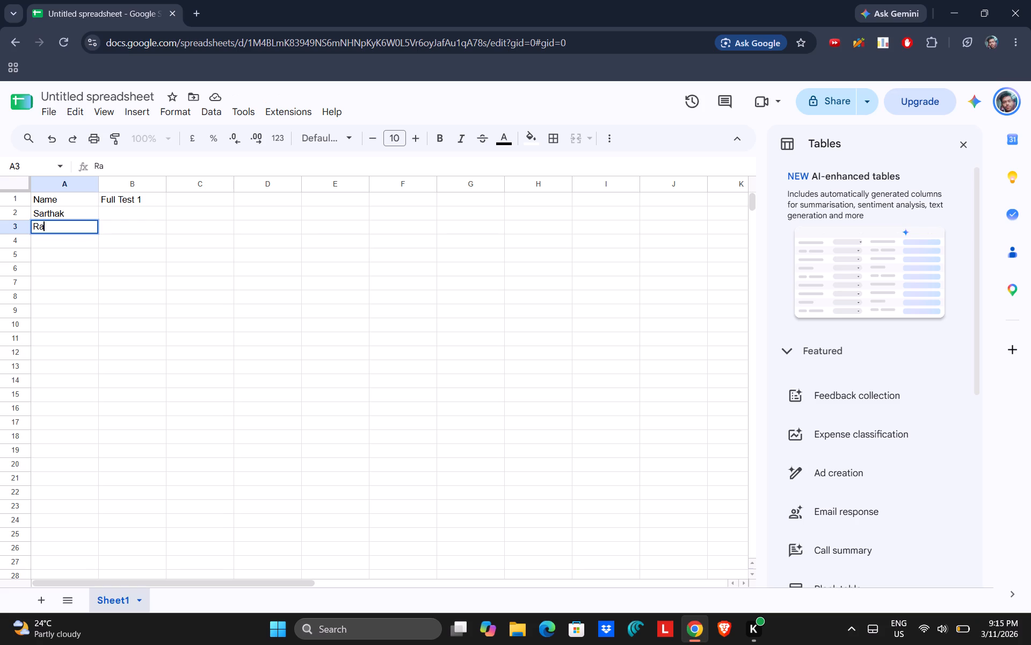
{"action": "type", "text": "una"}
{"action": "key", "text": "k"}
{"action": "key", "text": "Down"}
{"action": "type", "text": "su"}
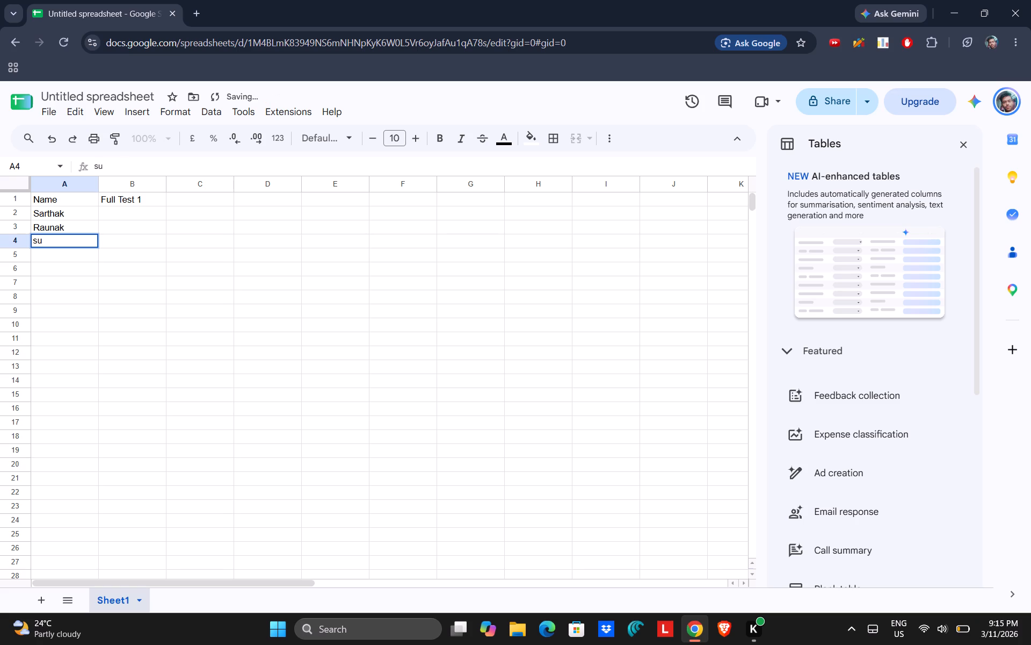
{"action": "key", "text": "BackSpace"}
{"action": "key", "text": "BackSpace"}
{"action": "type", "text": "Sani"}
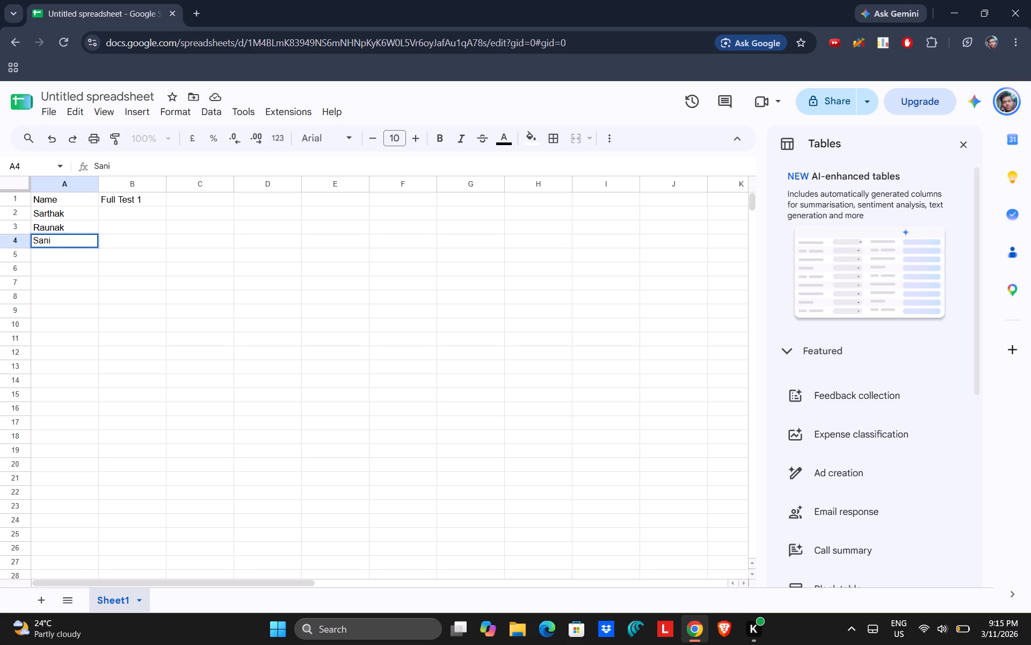
{"action": "scroll", "coordinate": [0, 644], "scroll_direction": "right", "scroll_amount": 1}
{"action": "key", "text": "Down"}
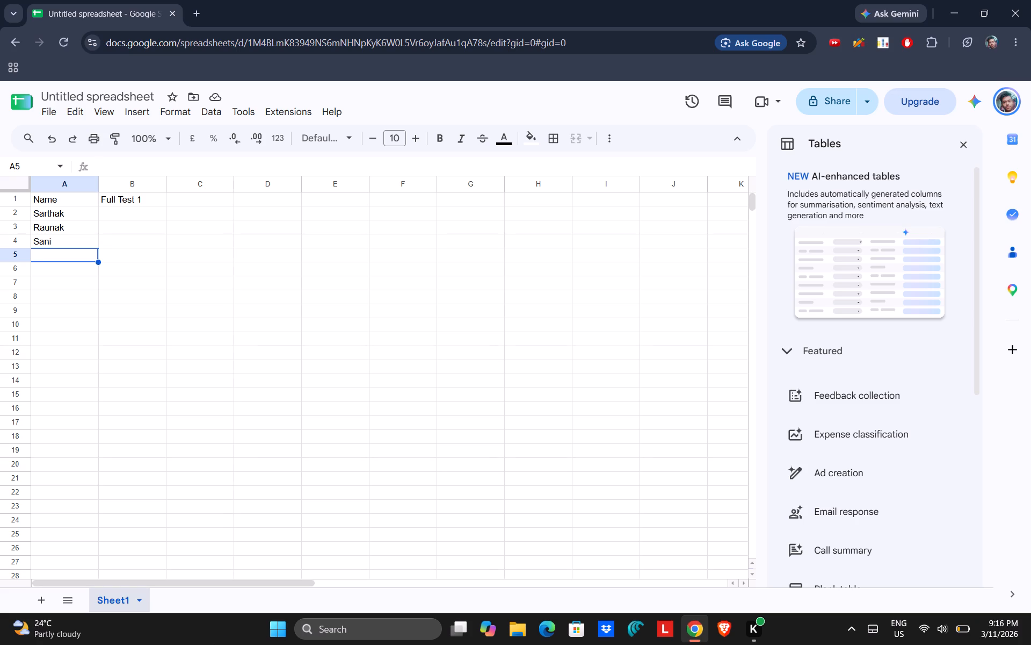
Add the names Siddhi and Krishna in cells A5 and A6 of the Name column.
{"action": "key", "text": "shift+s"}
{"action": "type", "text": "iddhi"}
{"action": "key", "text": "Down"}
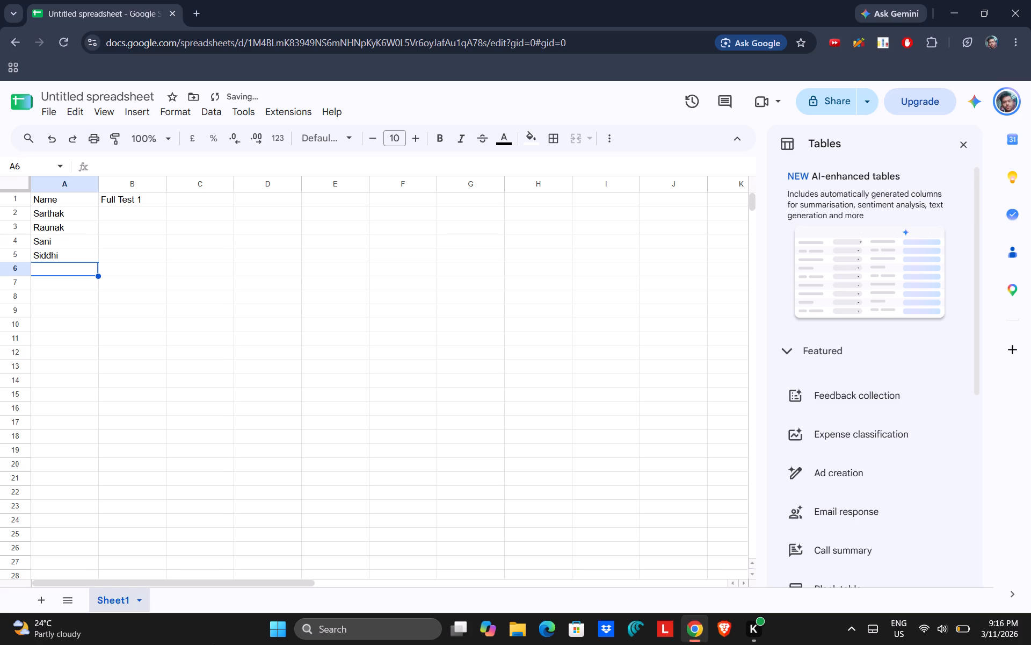
{"action": "key", "text": "shift+k"}
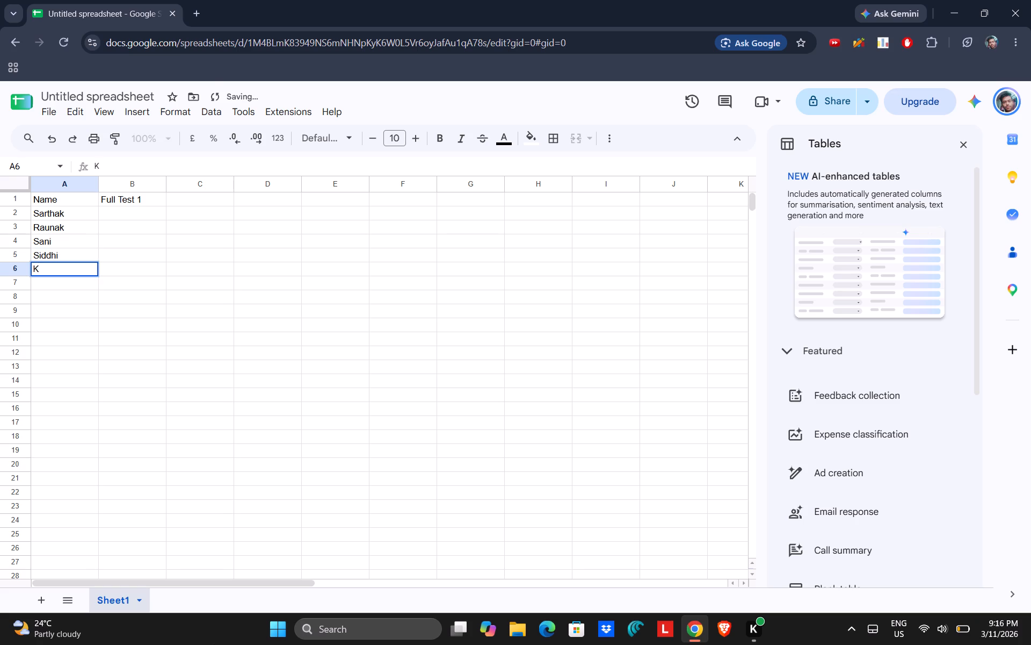
{"action": "type", "text": "rishna"}
{"action": "key", "text": "Down"}
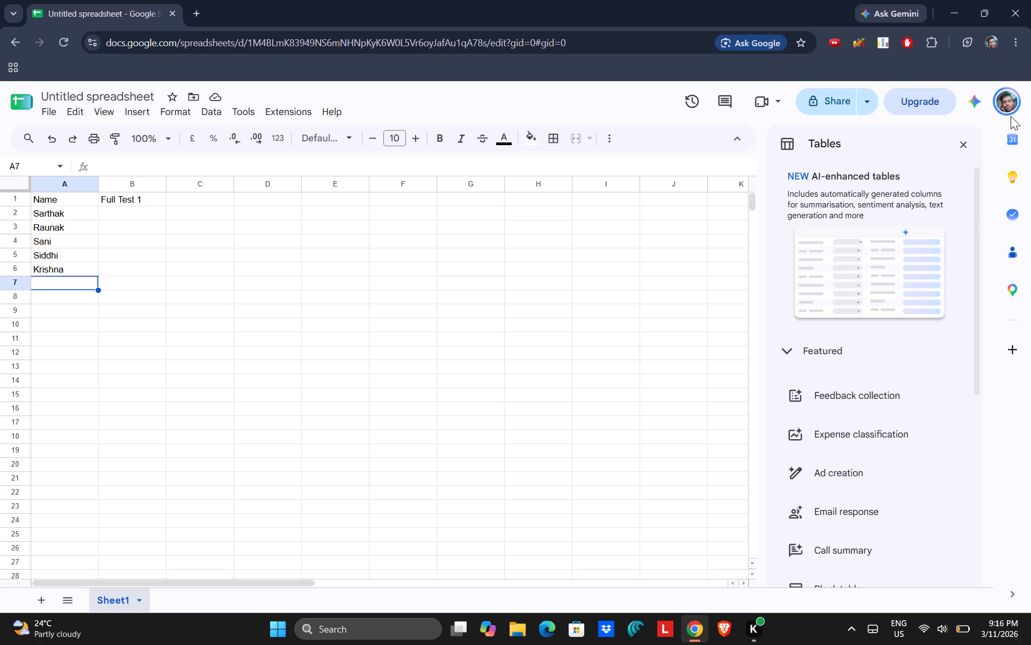
Dismiss the Tables suggestions beside the sheet and return to cell A7.
{"action": "left_click", "coordinate": [958, 140]}
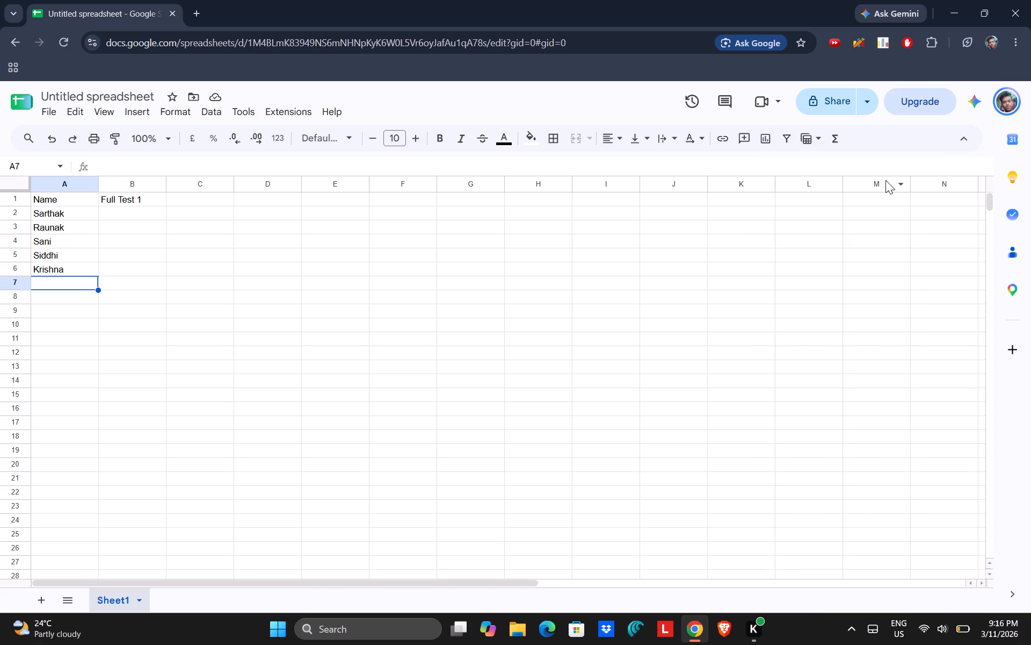
{"action": "left_click", "coordinate": [881, 178]}
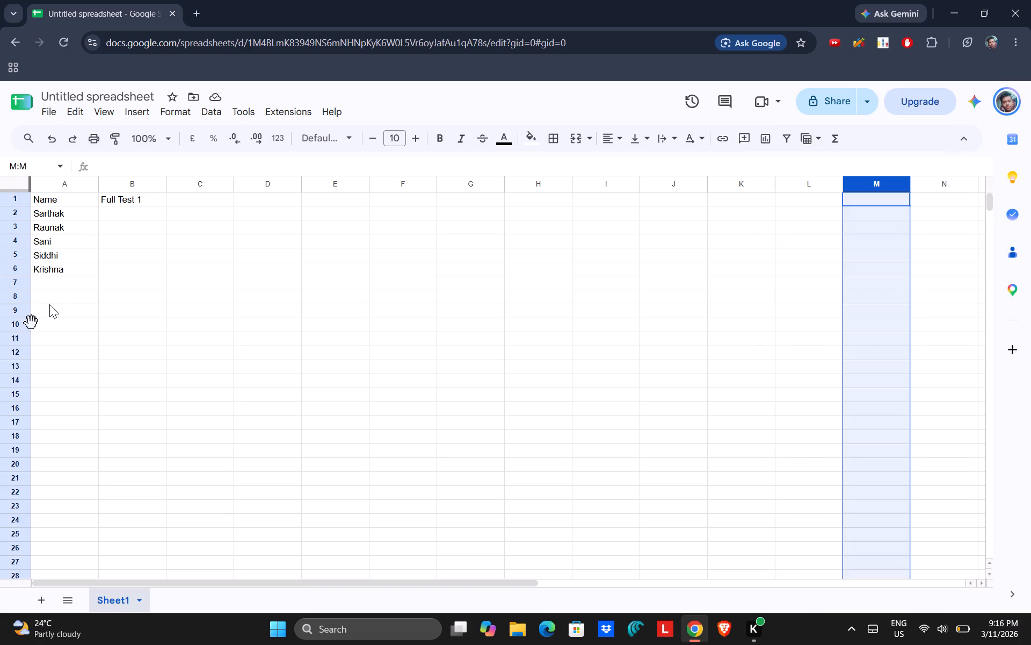
{"action": "left_click", "coordinate": [42, 285]}
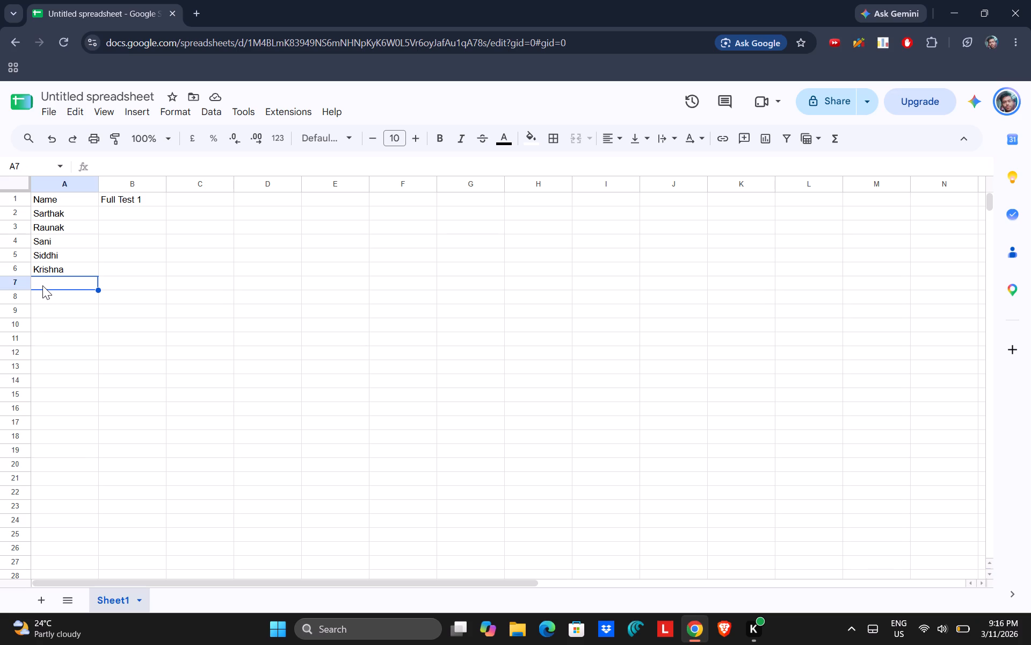
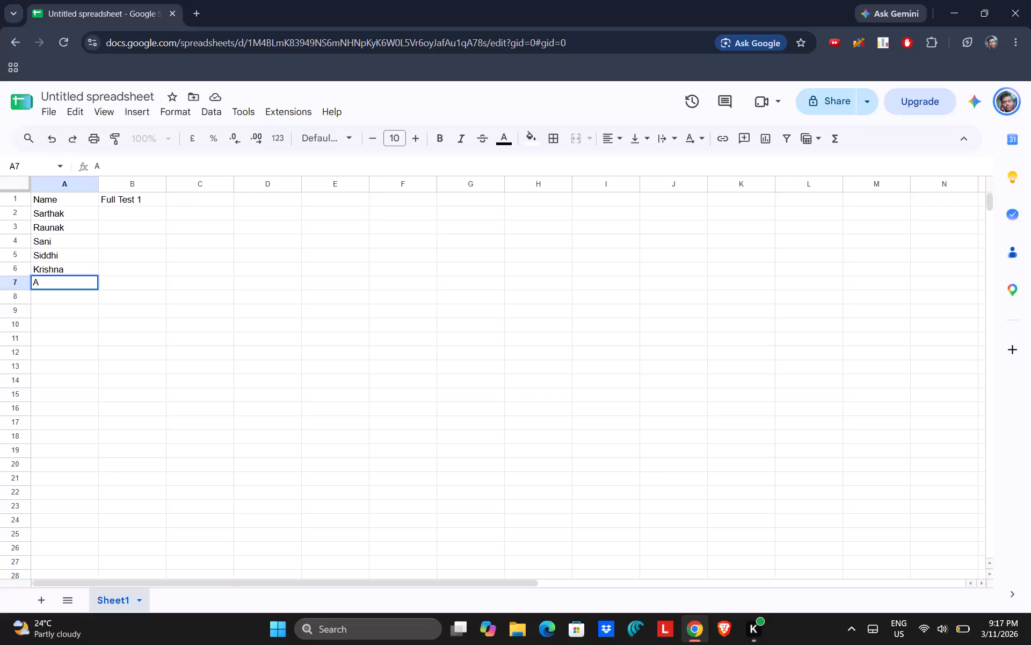
Enter the names Aryan, Harshil and Yash in cells A7 to A9 of the Name column.
{"action": "type", "text": "ryan"}
{"action": "key", "text": "Down"}
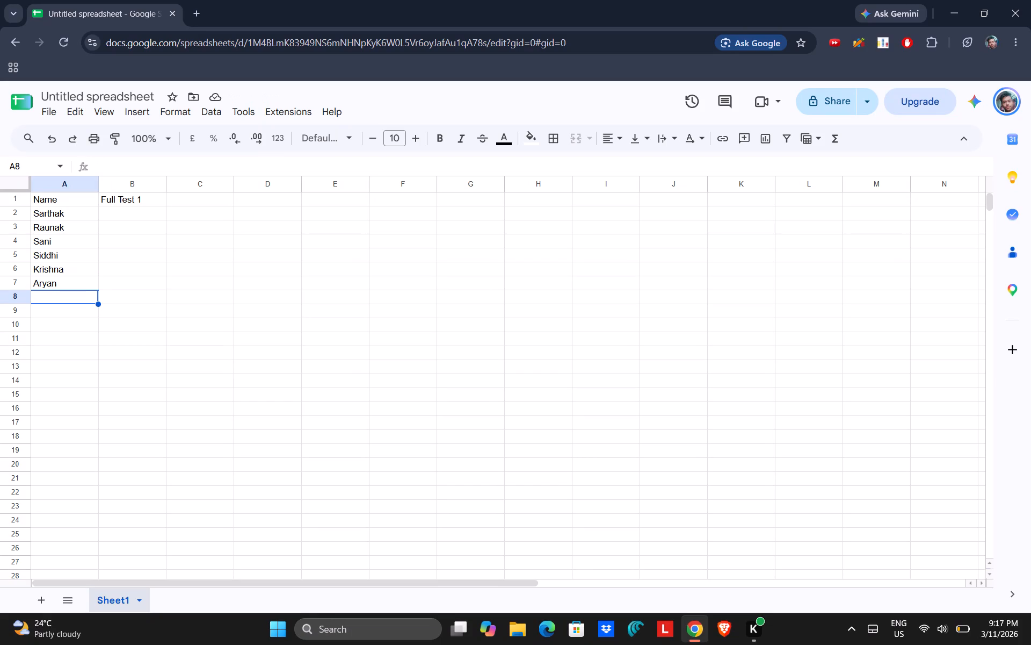
{"action": "type", "text": "Harshil"}
{"action": "key", "text": "Down"}
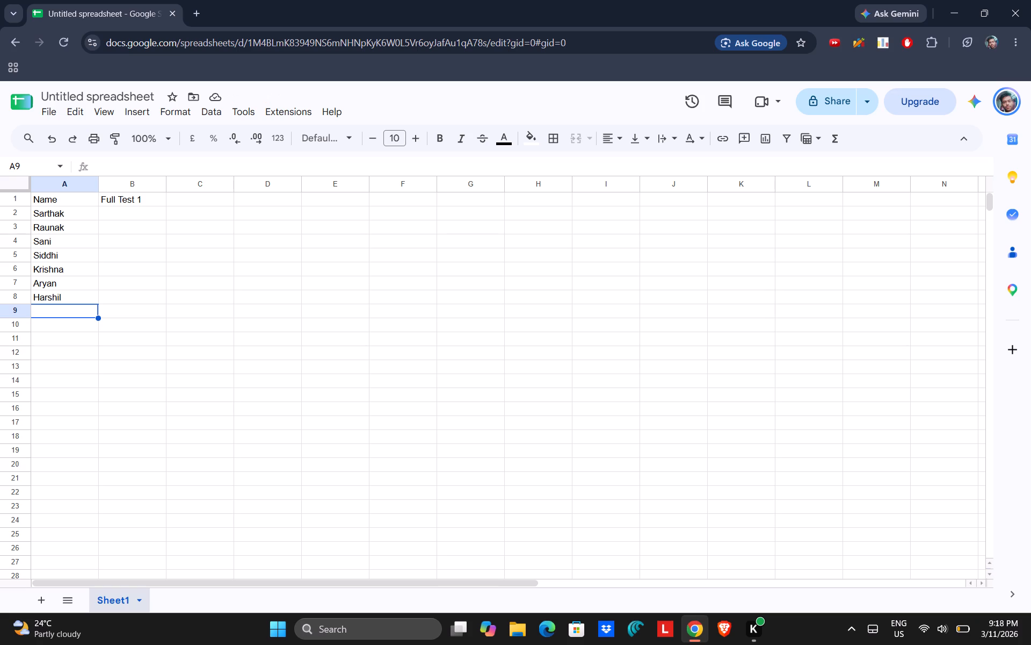
{"action": "type", "text": "Yash"}
{"action": "key", "text": "space"}
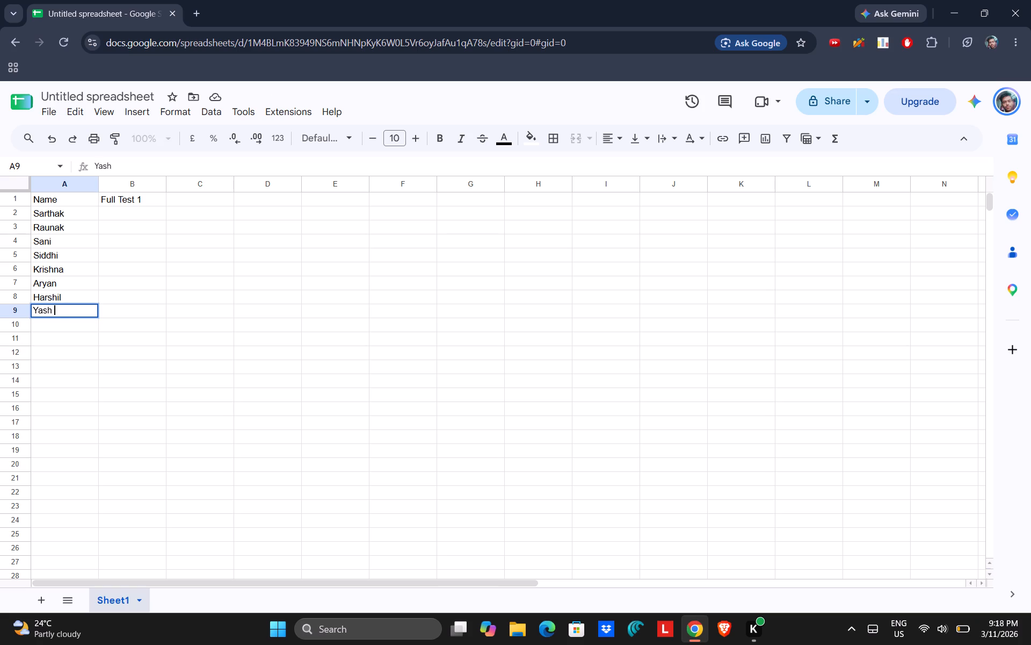
{"action": "key", "text": "Down"}
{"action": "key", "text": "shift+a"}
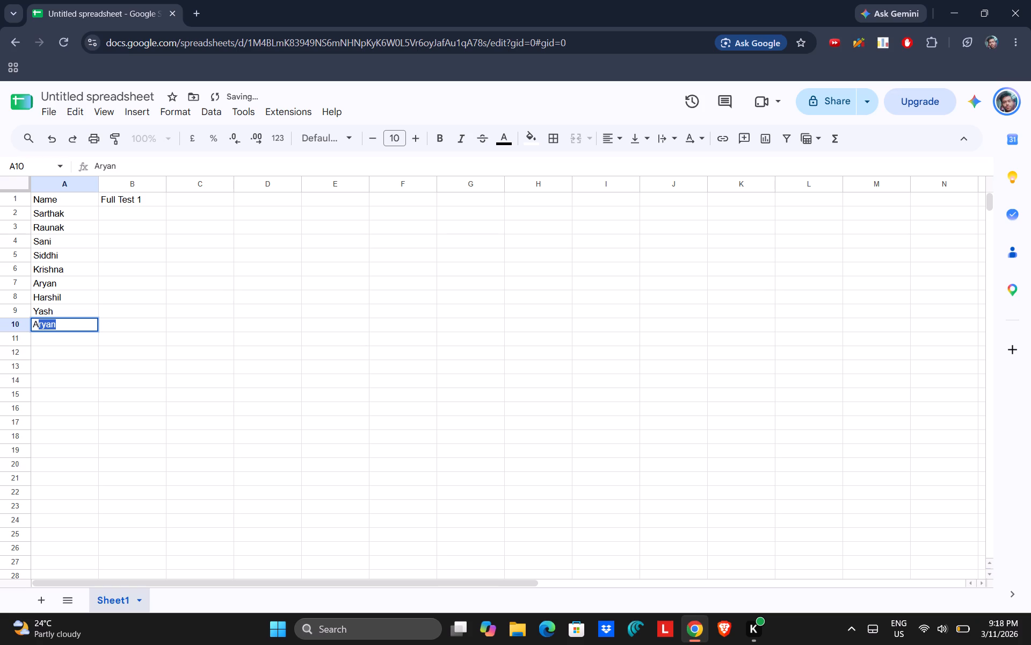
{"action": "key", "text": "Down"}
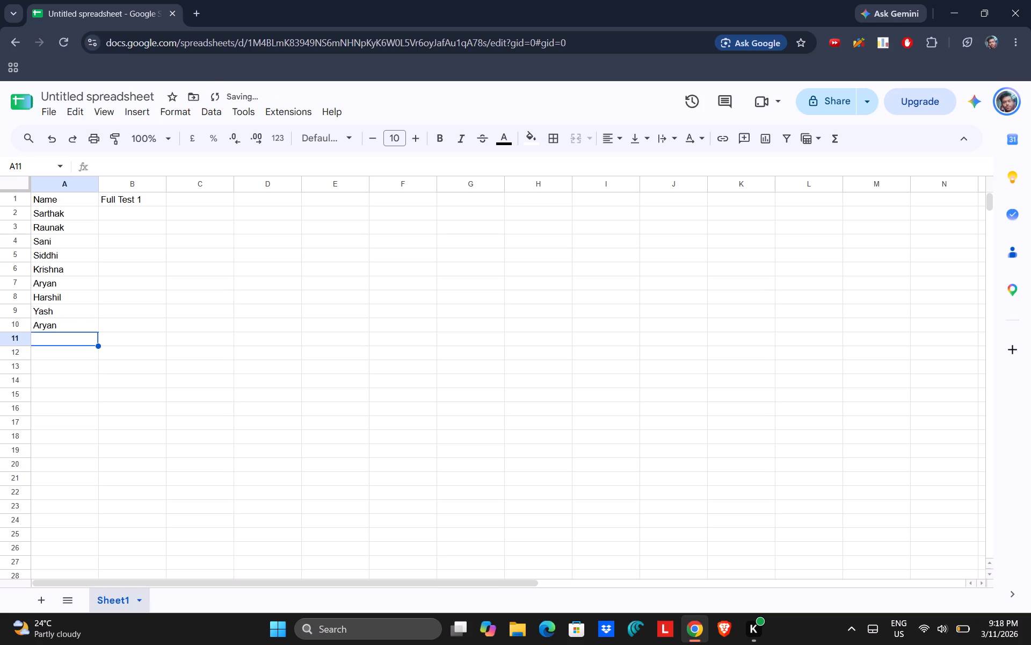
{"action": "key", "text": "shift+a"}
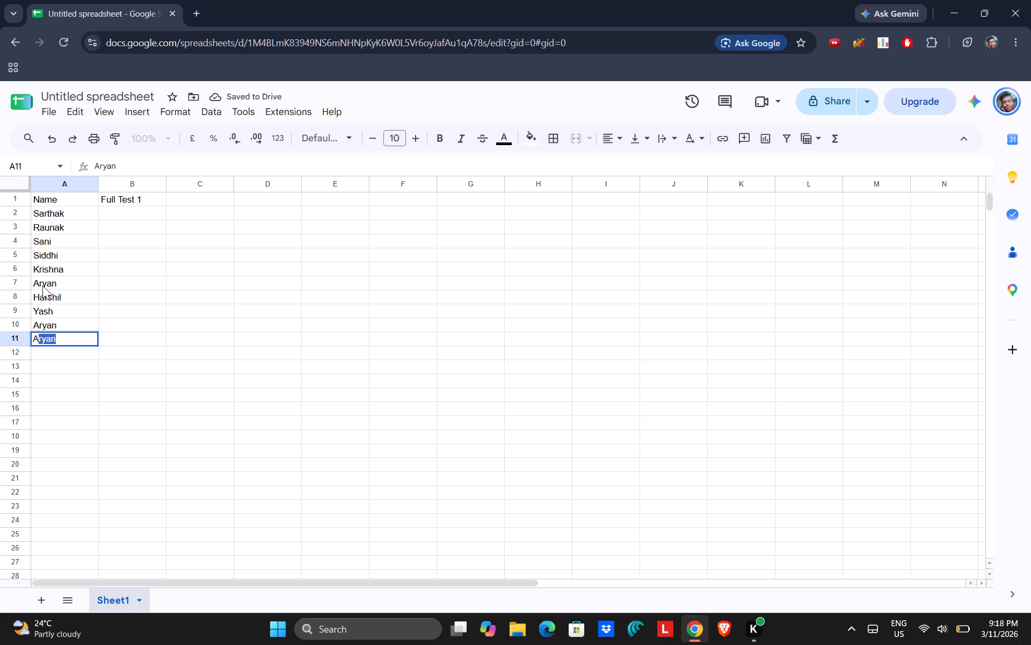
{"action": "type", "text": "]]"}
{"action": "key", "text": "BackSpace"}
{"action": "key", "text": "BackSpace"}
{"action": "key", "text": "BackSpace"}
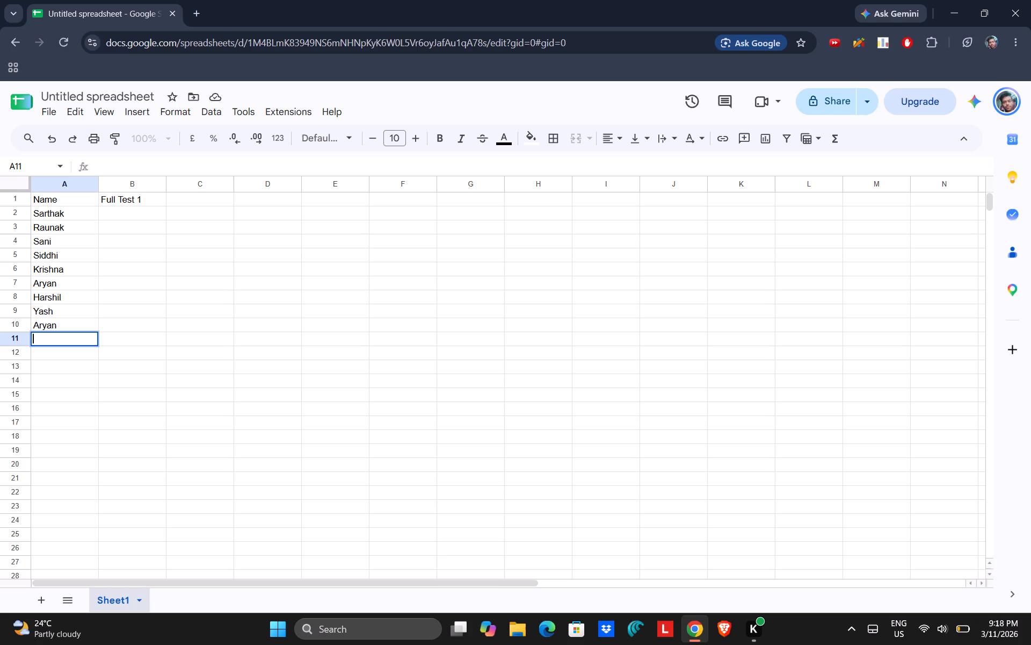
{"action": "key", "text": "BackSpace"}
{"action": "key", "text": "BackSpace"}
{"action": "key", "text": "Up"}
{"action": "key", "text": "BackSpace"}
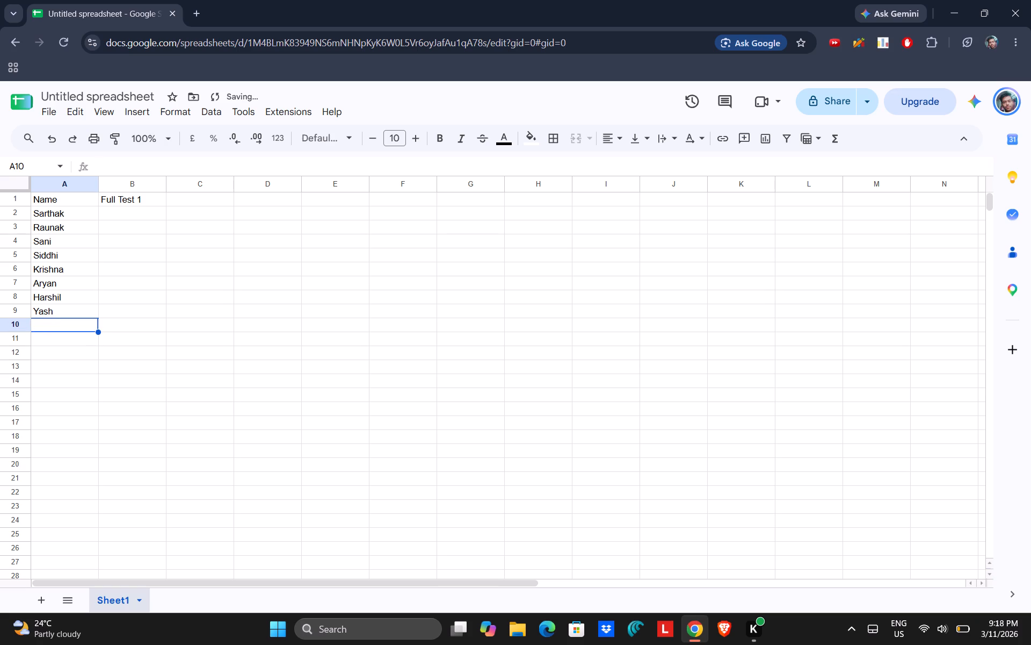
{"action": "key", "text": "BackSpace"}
Enter the name Abhay in cell A10 and move to cell B2 under Full Test 1.
{"action": "key", "text": "shift+a"}
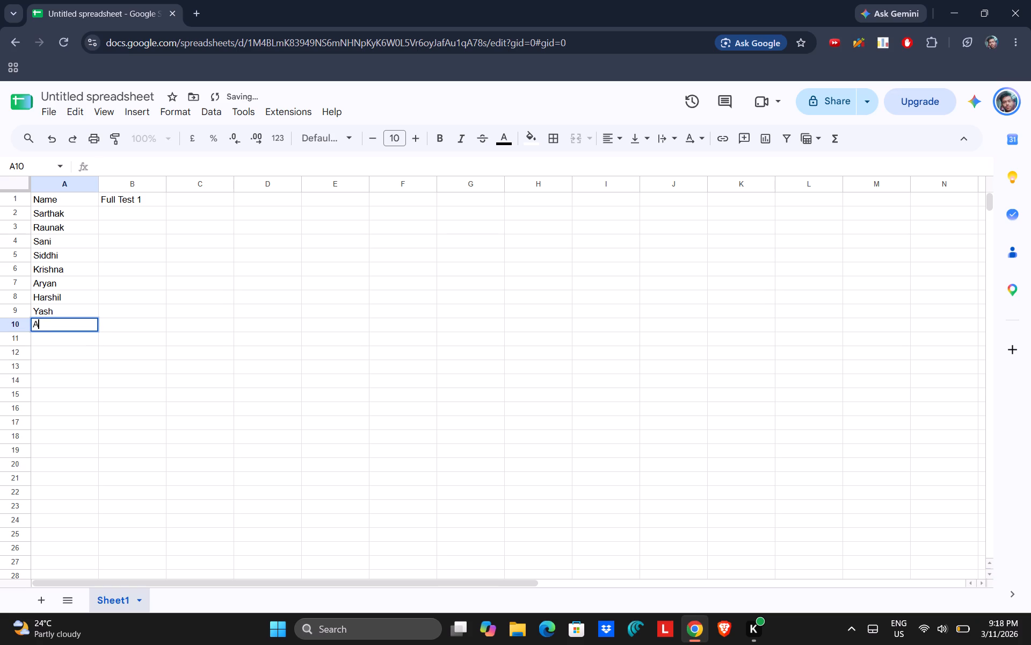
{"action": "type", "text": "bhay"}
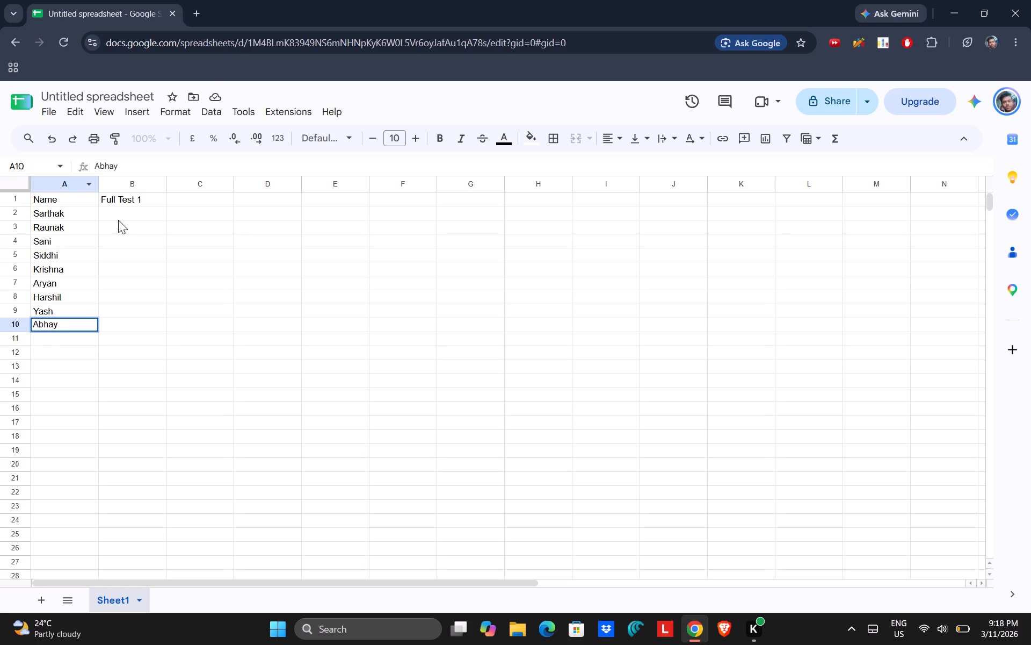
{"action": "left_click", "coordinate": [119, 211]}
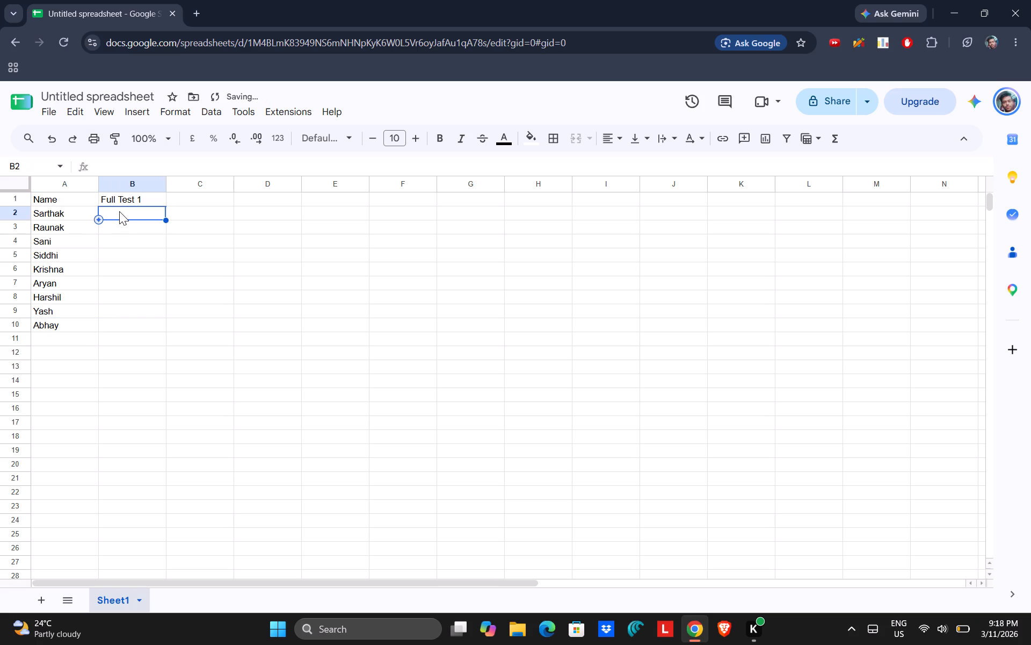
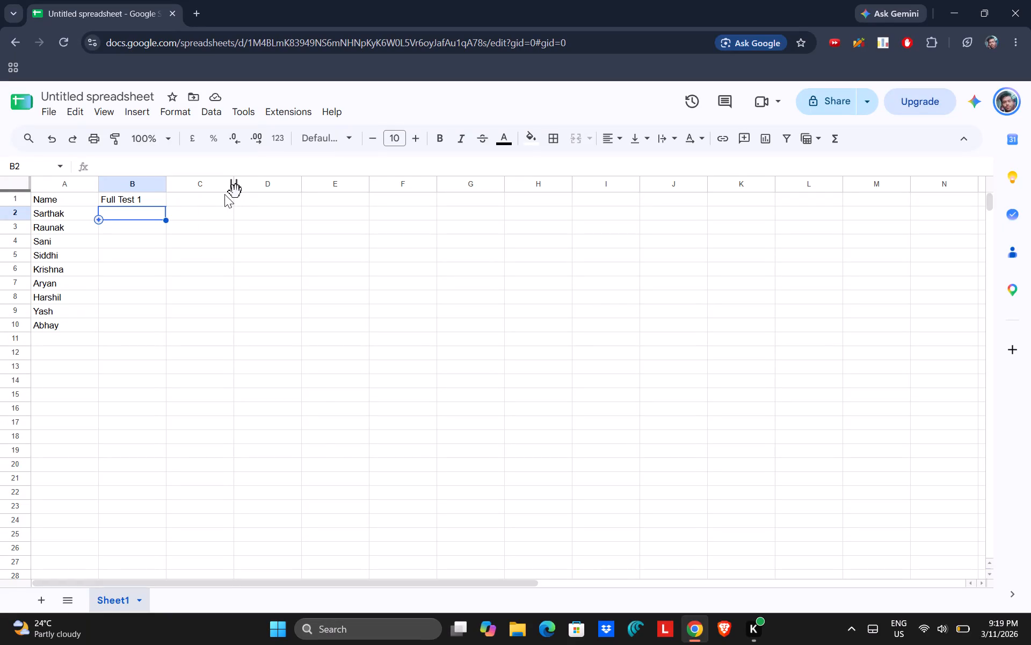
Enter the column header "Full test 2" in cell C1.
{"action": "left_click", "coordinate": [224, 194]}
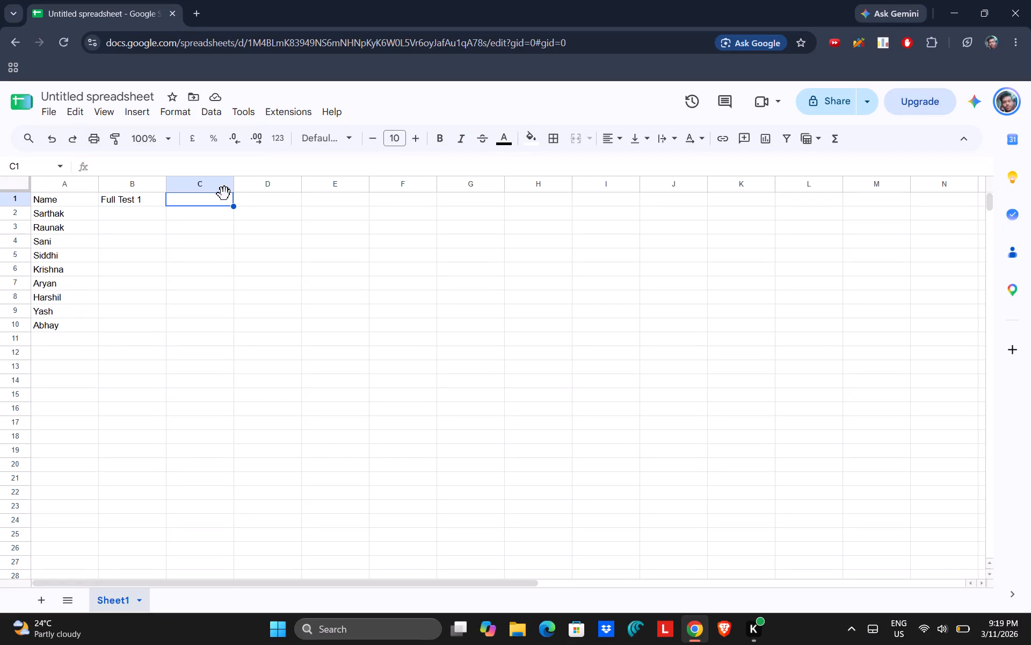
{"action": "type", "text": "Full tea"}
{"action": "key", "text": "BackSpace"}
{"action": "type", "text": "st 2"}
{"action": "key", "text": "Right"}
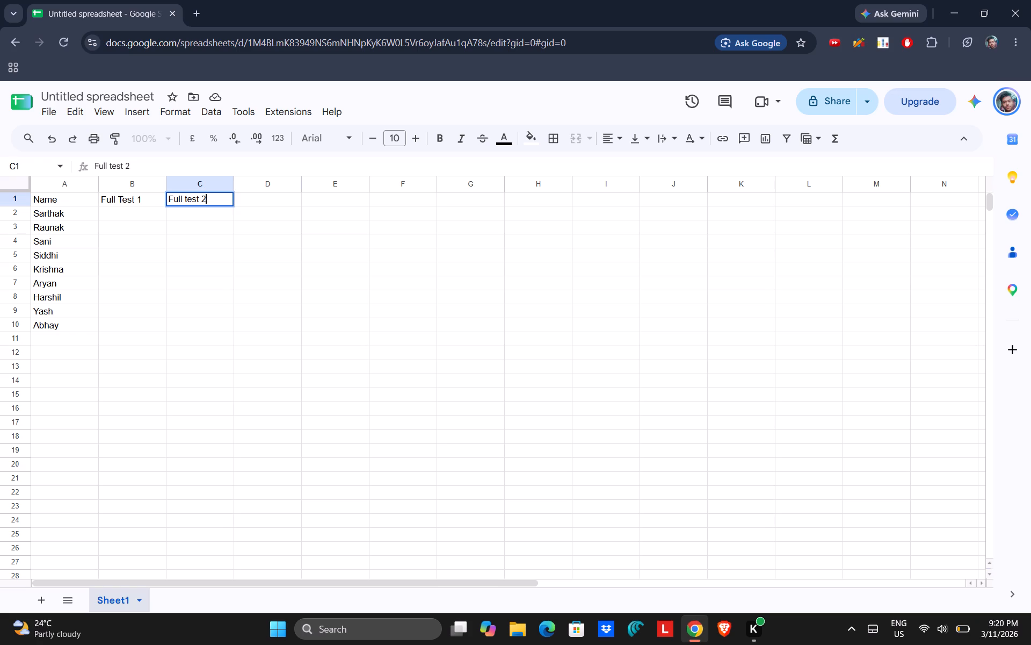
Enter the column header "Full Test 3" in cell D1.
{"action": "type", "text": "Full"}
{"action": "key", "text": "space"}
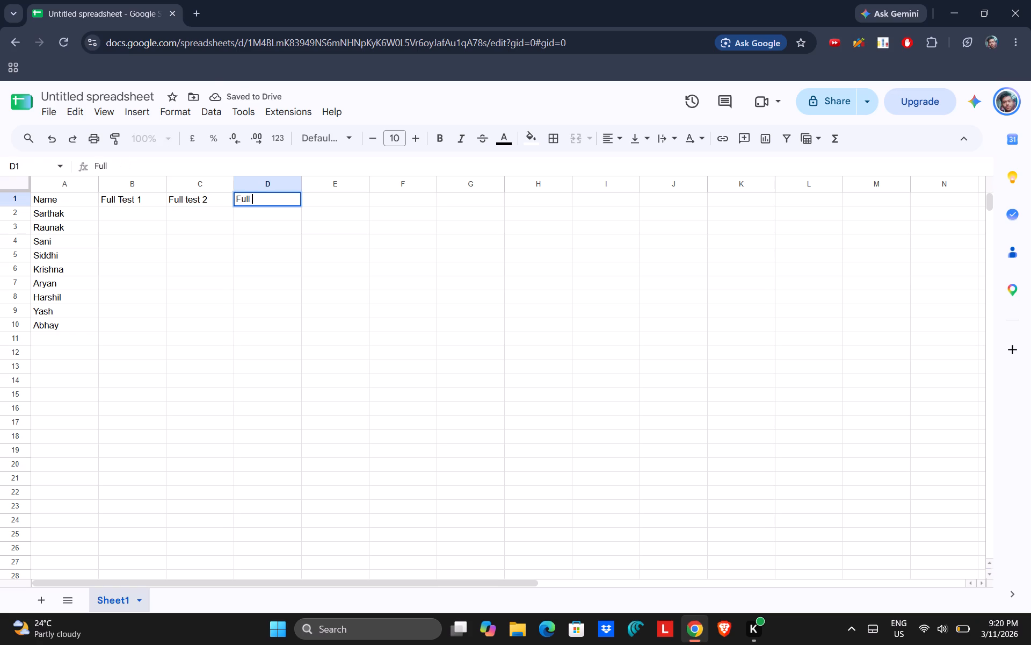
{"action": "key", "text": "shift+t"}
{"action": "type", "text": "est"}
{"action": "key", "text": "space"}
{"action": "key", "text": "3"}
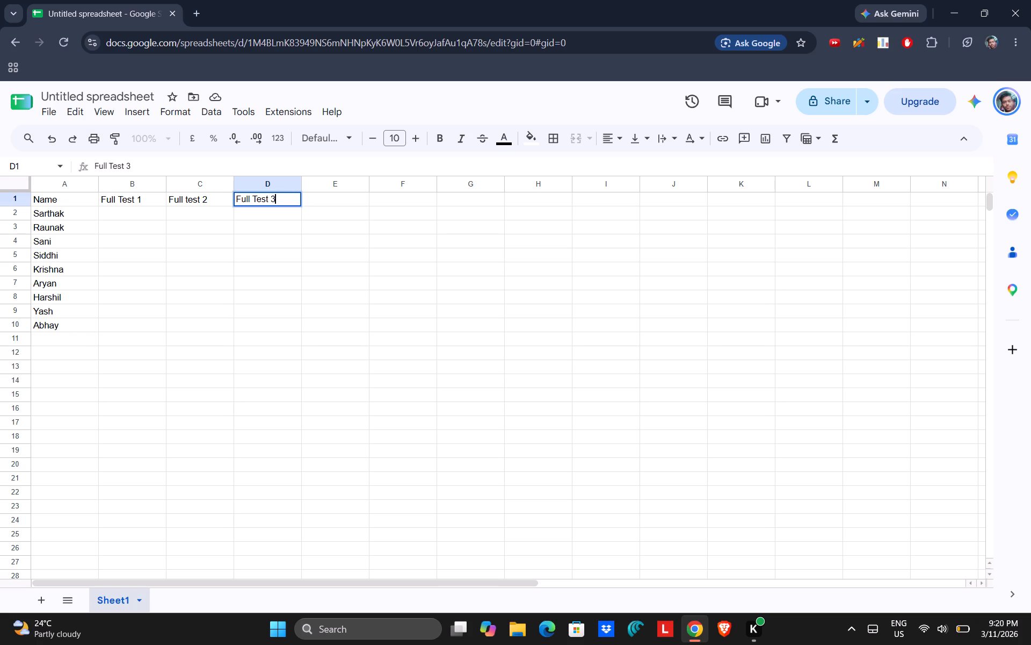
{"action": "key", "text": "Right"}
Enter the column header "Full test 4" in cell E1 and move to cell E2 below it.
{"action": "type", "text": "Full"}
{"action": "key", "text": "space"}
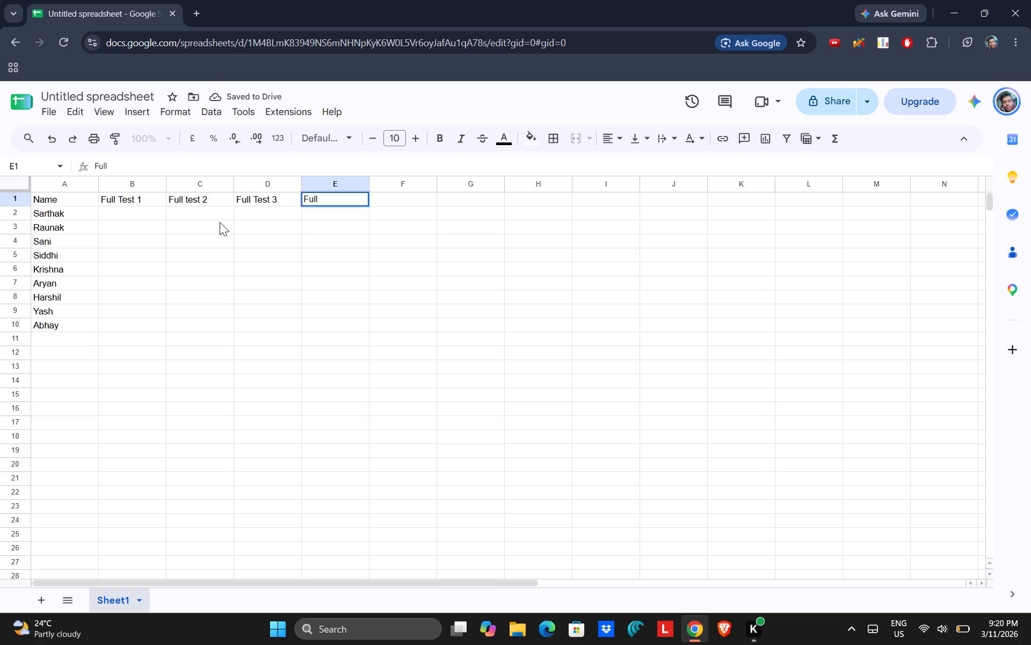
{"action": "type", "text": "test"}
{"action": "key", "text": "space"}
{"action": "key", "text": "shift+dollar"}
{"action": "key", "text": "BackSpace"}
{"action": "key", "text": "4"}
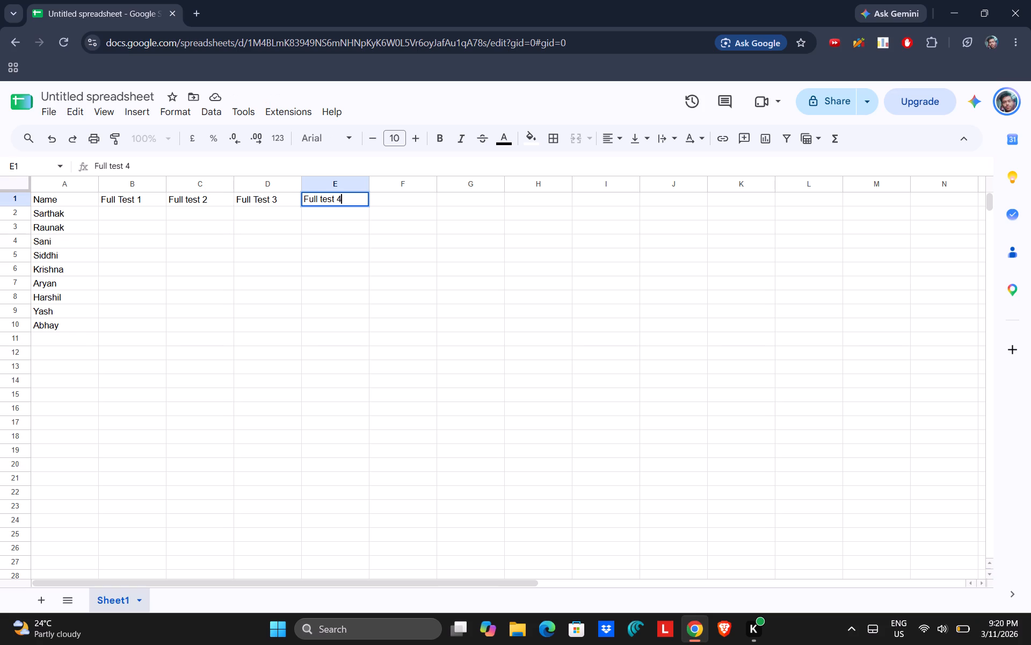
{"action": "key", "text": "Left"}
{"action": "key", "text": "Left"}
{"action": "key", "text": "Right"}
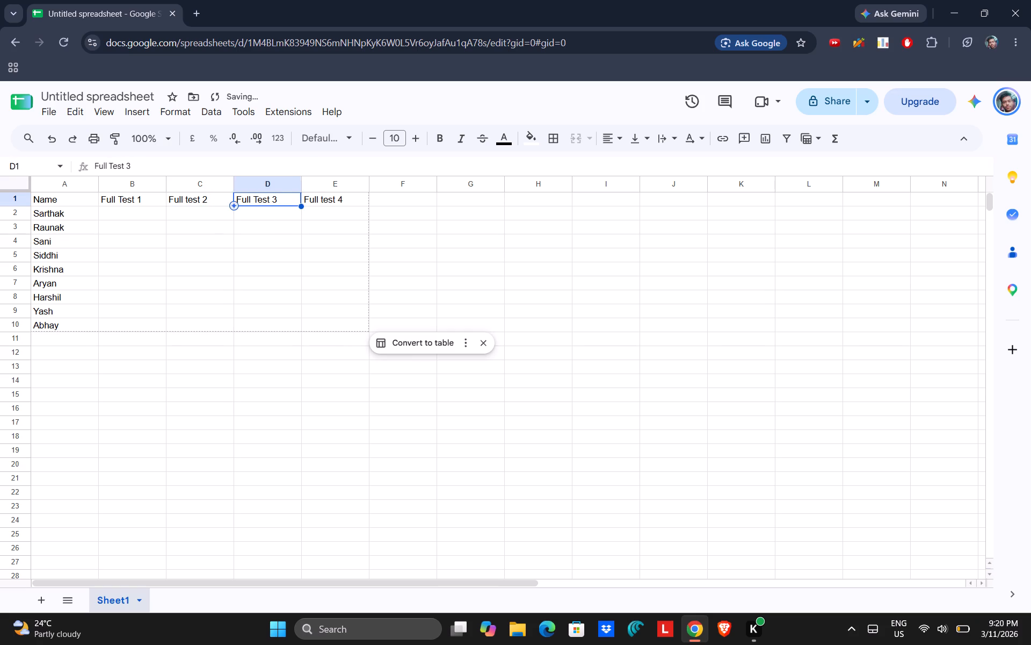
{"action": "key", "text": "Right"}
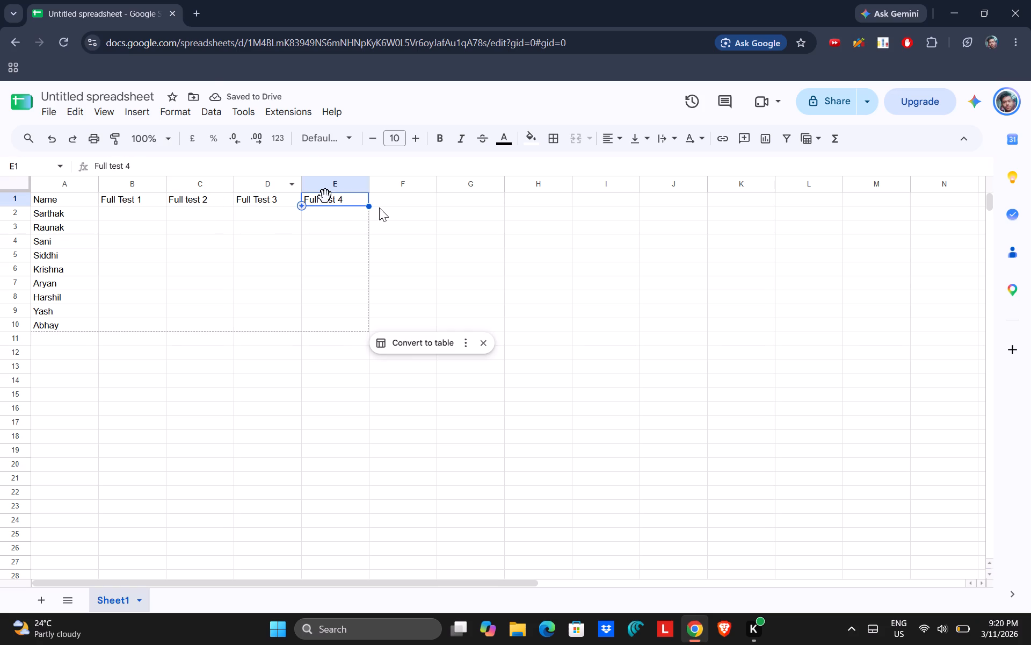
{"action": "left_click", "coordinate": [354, 209]}
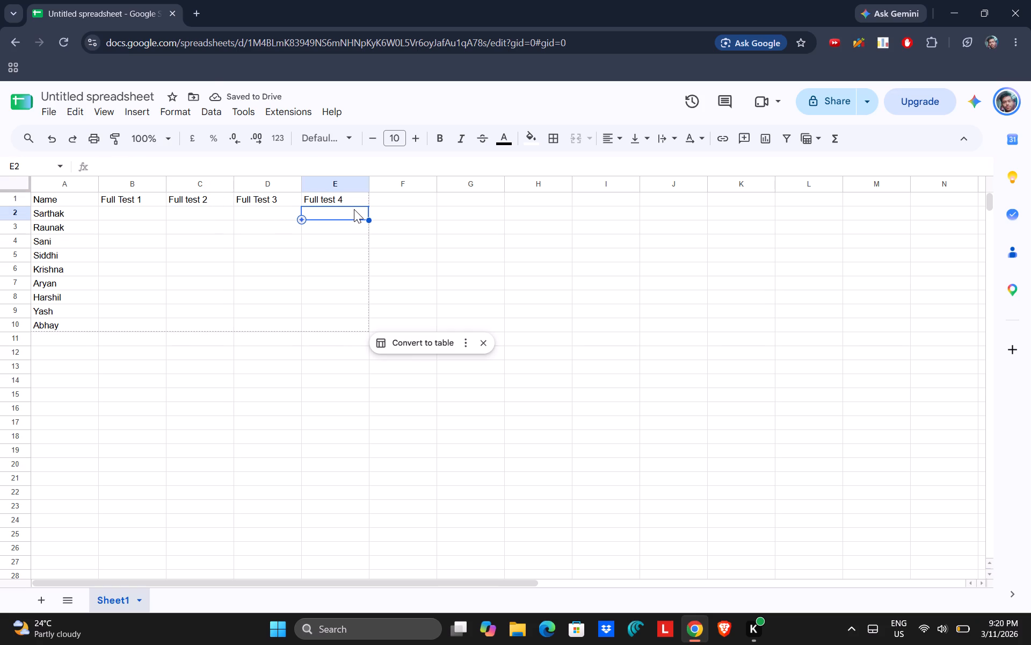
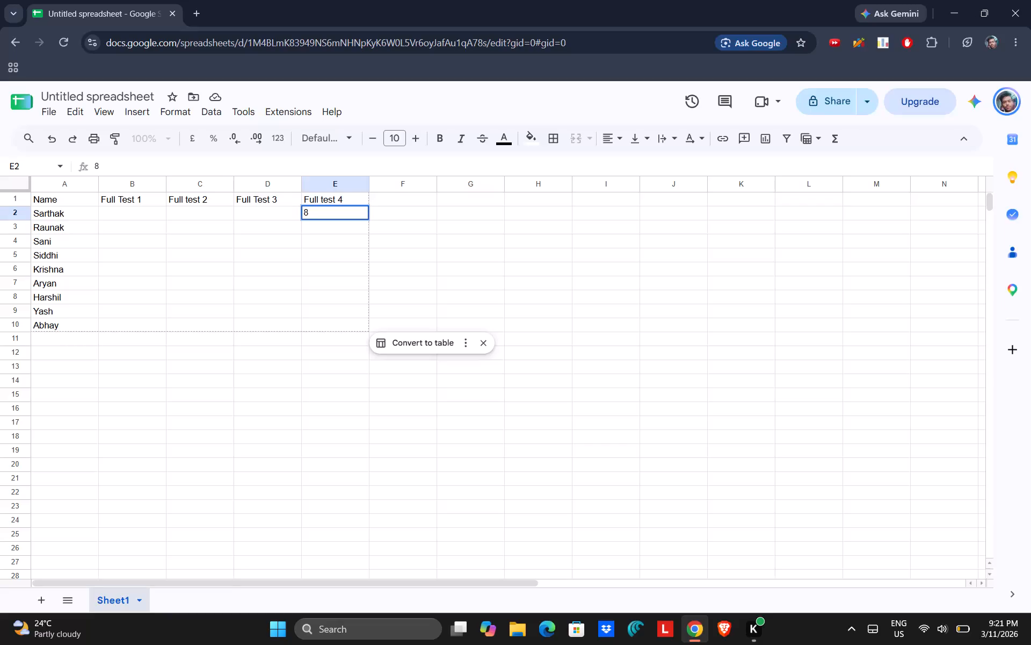
Enter the first Full test 4 scores: 87.5 for Sarthak in E2, 87.5 for Raunak in E3 and 72.5 for Sani in E4.
{"action": "type", "text": "7.5"}
{"action": "key", "text": "Down"}
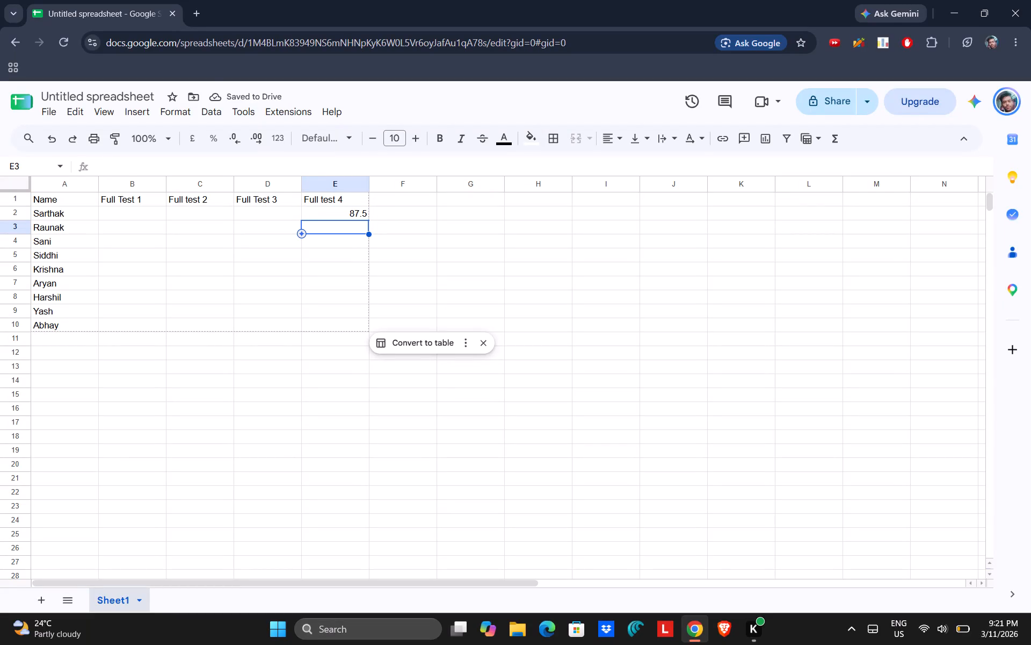
{"action": "type", "text": "87"}
{"action": "type", "text": ".5"}
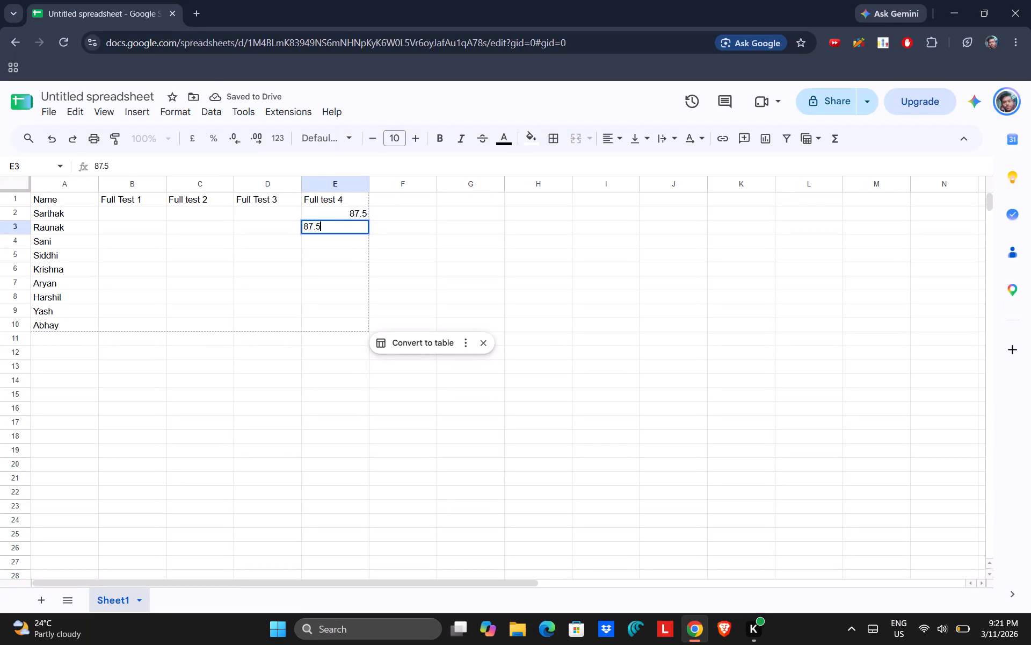
{"action": "key", "text": "Down"}
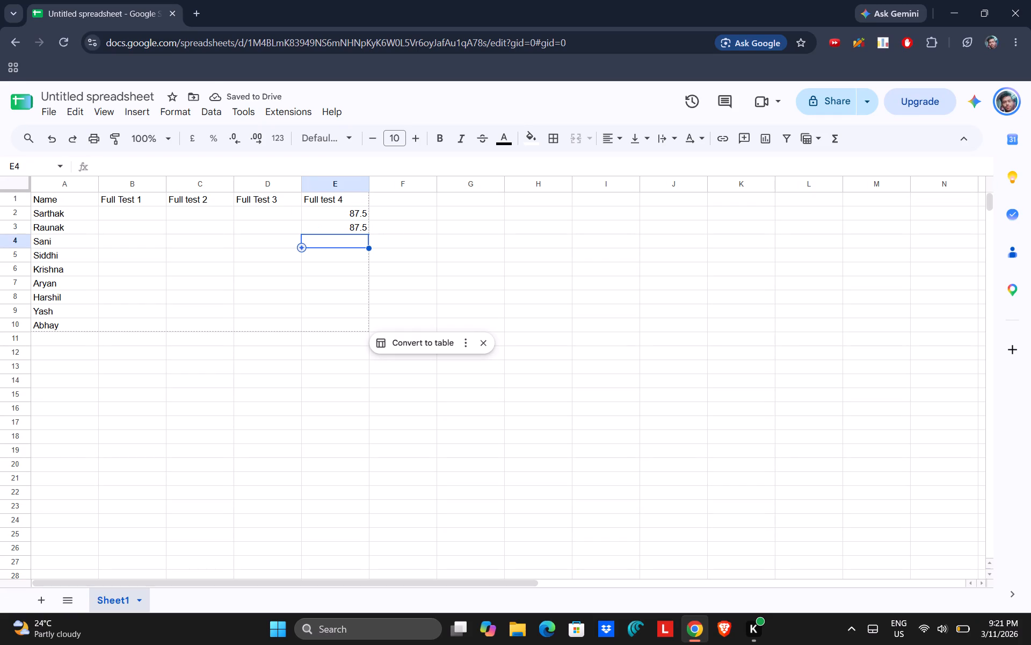
{"action": "type", "text": "72.5"}
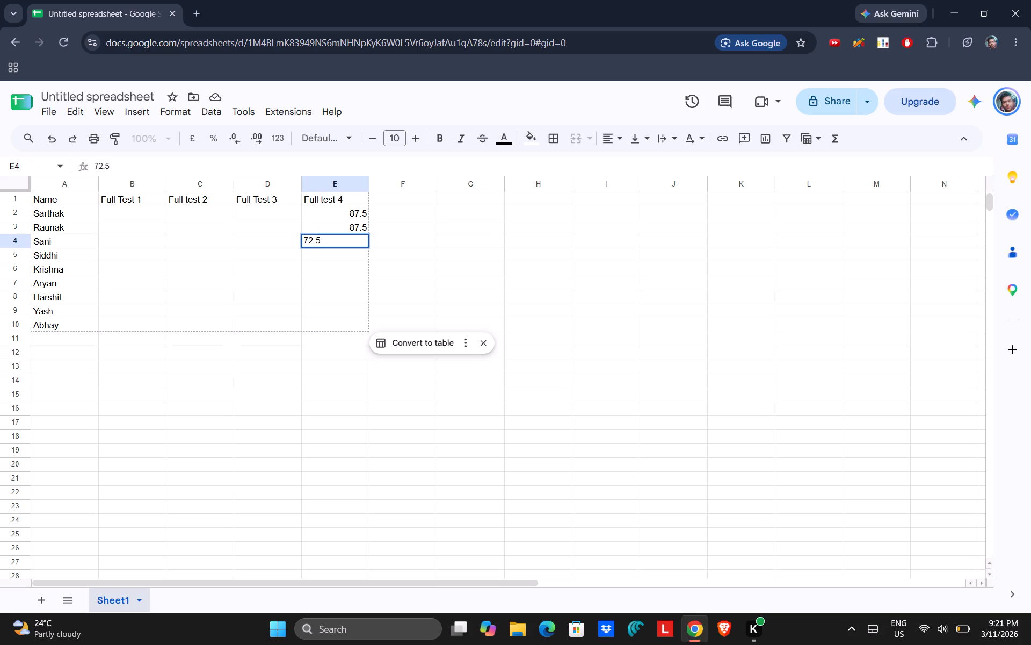
{"action": "key", "text": "Down"}
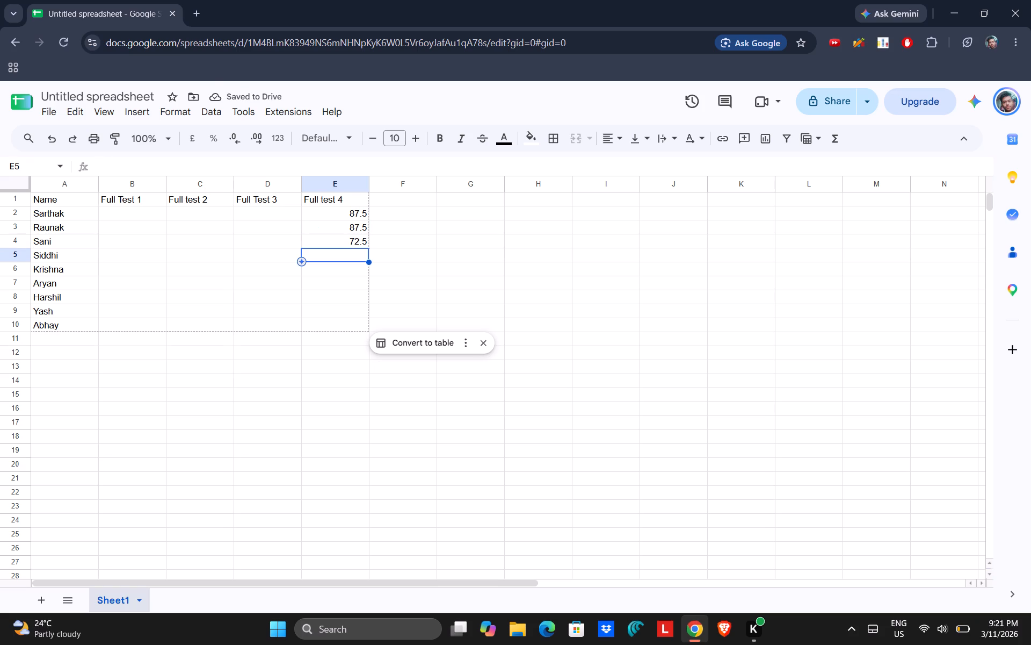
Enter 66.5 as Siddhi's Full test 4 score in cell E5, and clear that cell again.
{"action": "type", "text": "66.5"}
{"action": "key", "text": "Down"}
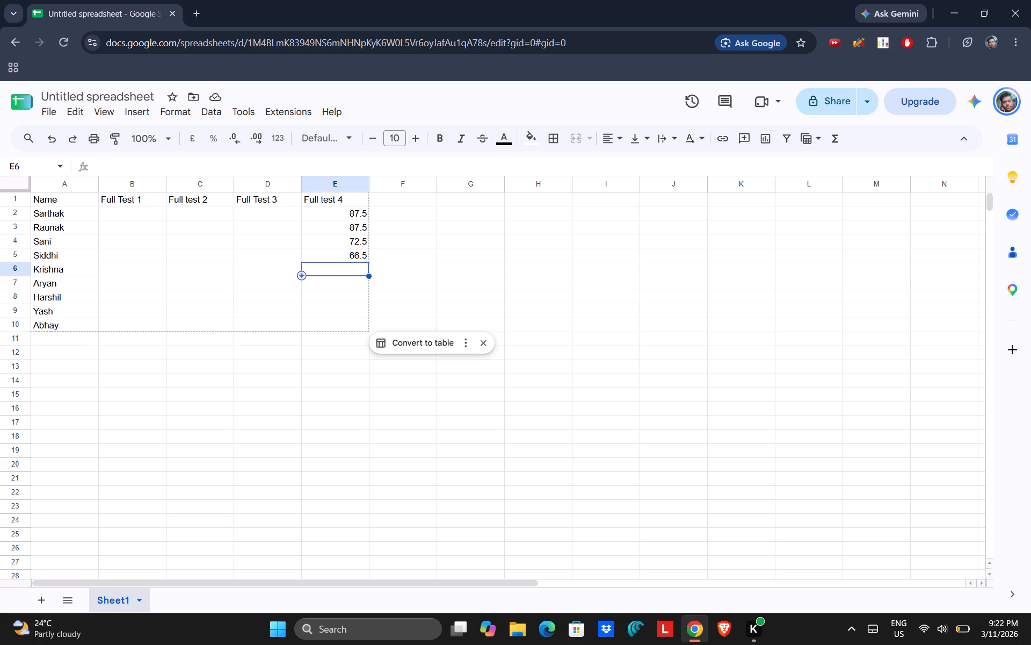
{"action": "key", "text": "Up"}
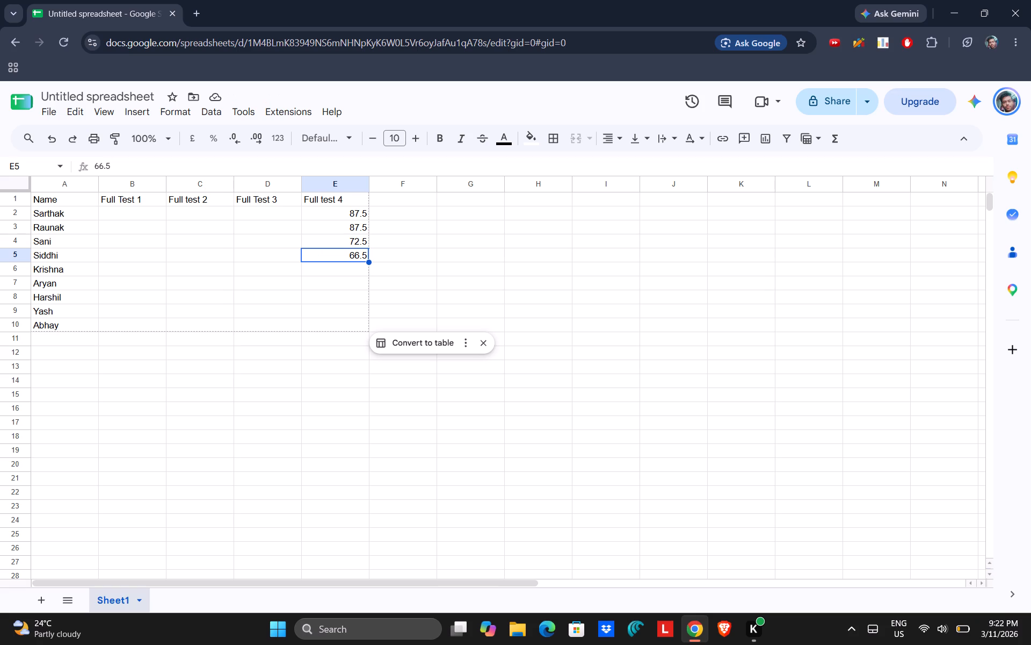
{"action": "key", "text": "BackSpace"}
Enter the remaining Full test 4 scores: 66.5 in E6, 72.5 in E8, 58.5 in E9 and 53.5 in E10, leaving E7 blank.
{"action": "key", "text": "Down"}
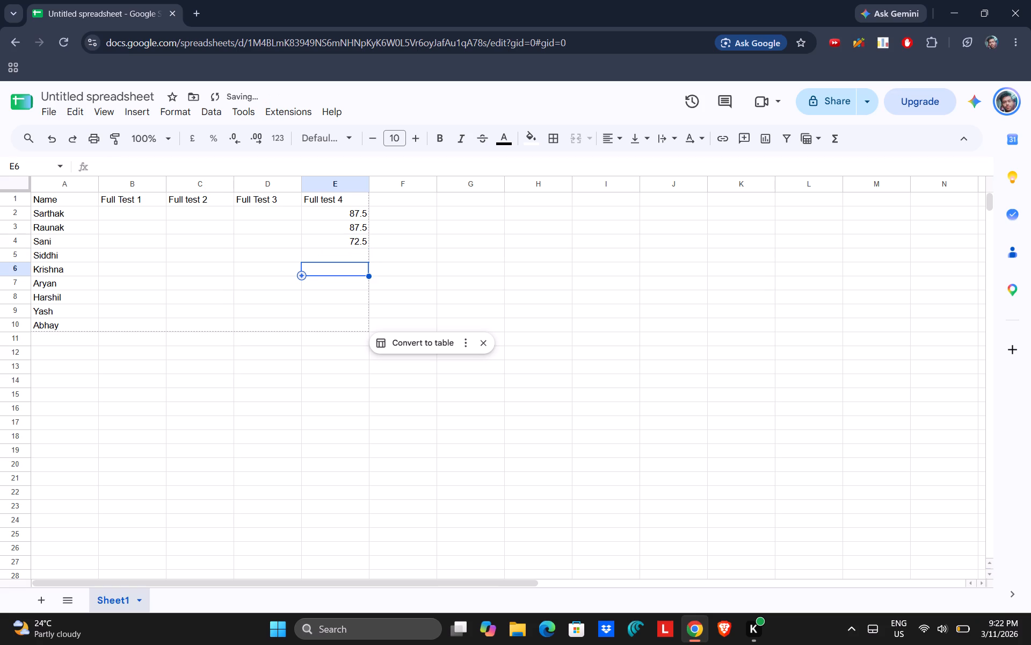
{"action": "type", "text": "66"}
{"action": "type", "text": ".5"}
{"action": "key", "text": "Down"}
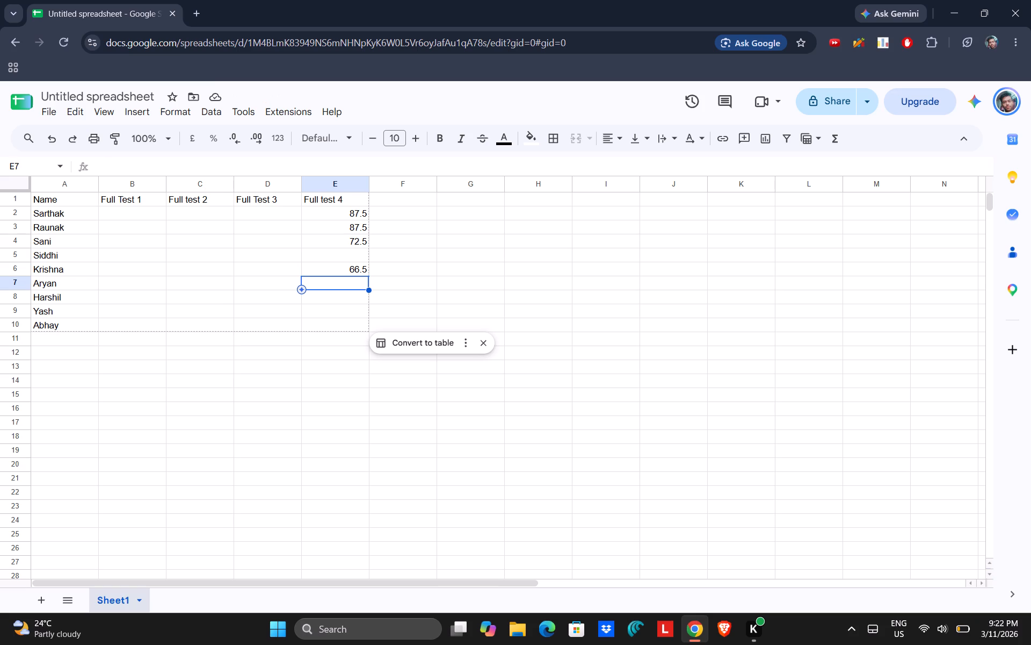
{"action": "key", "text": "Down"}
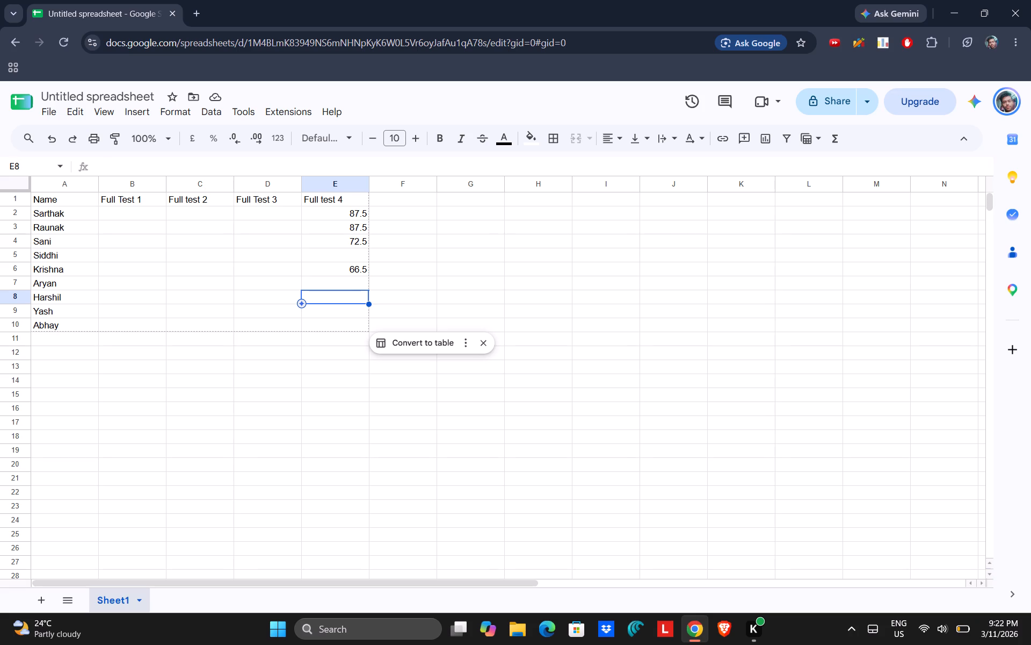
{"action": "type", "text": "72.5"}
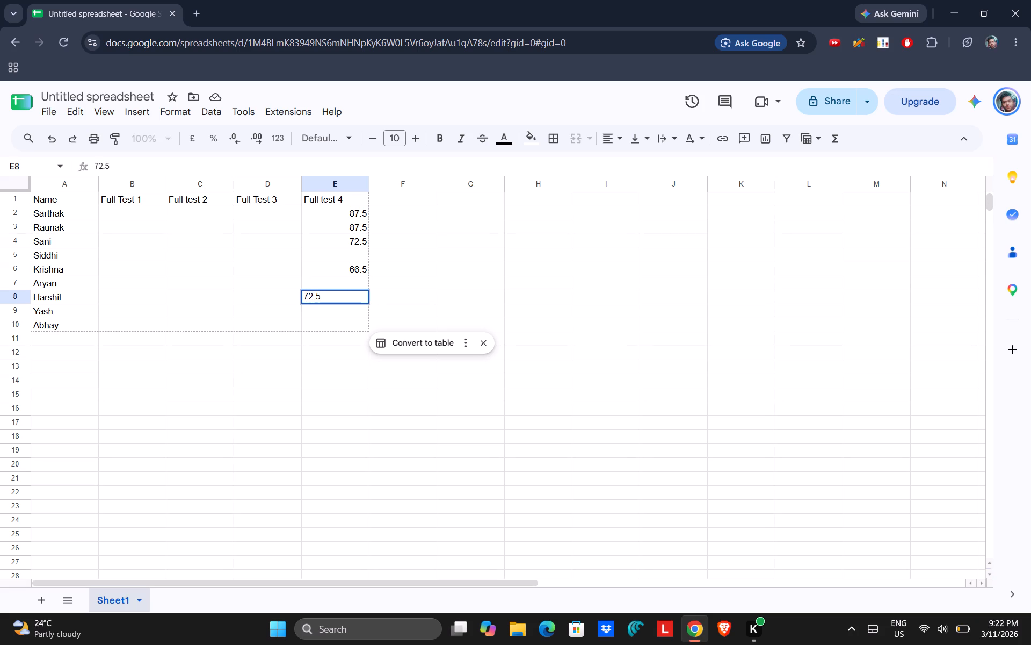
{"action": "key", "text": "Down"}
{"action": "type", "text": "58.5"}
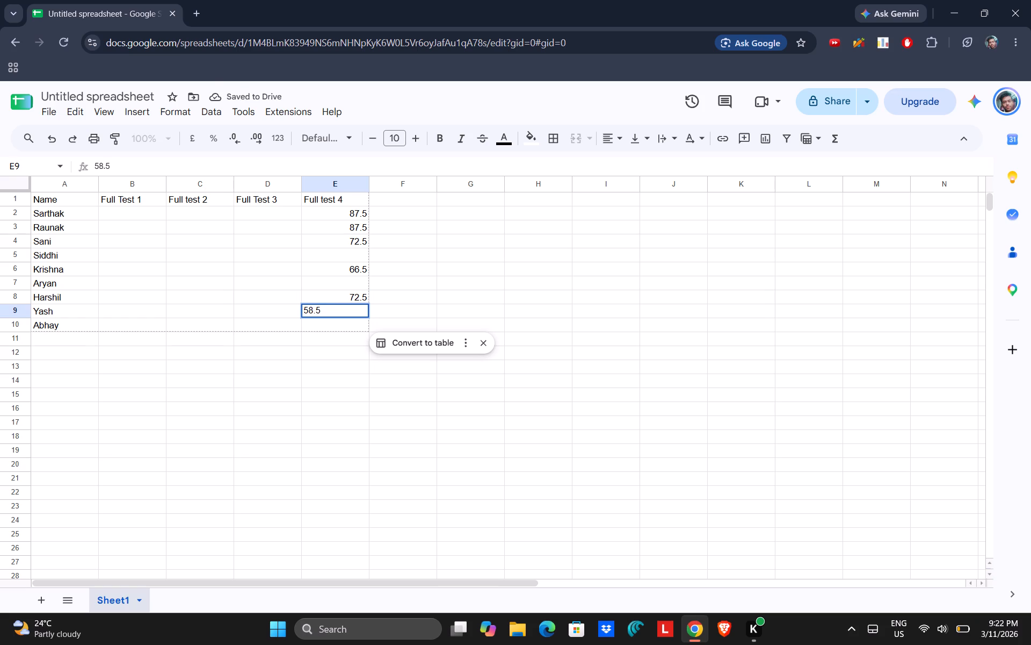
{"action": "key", "text": "Down"}
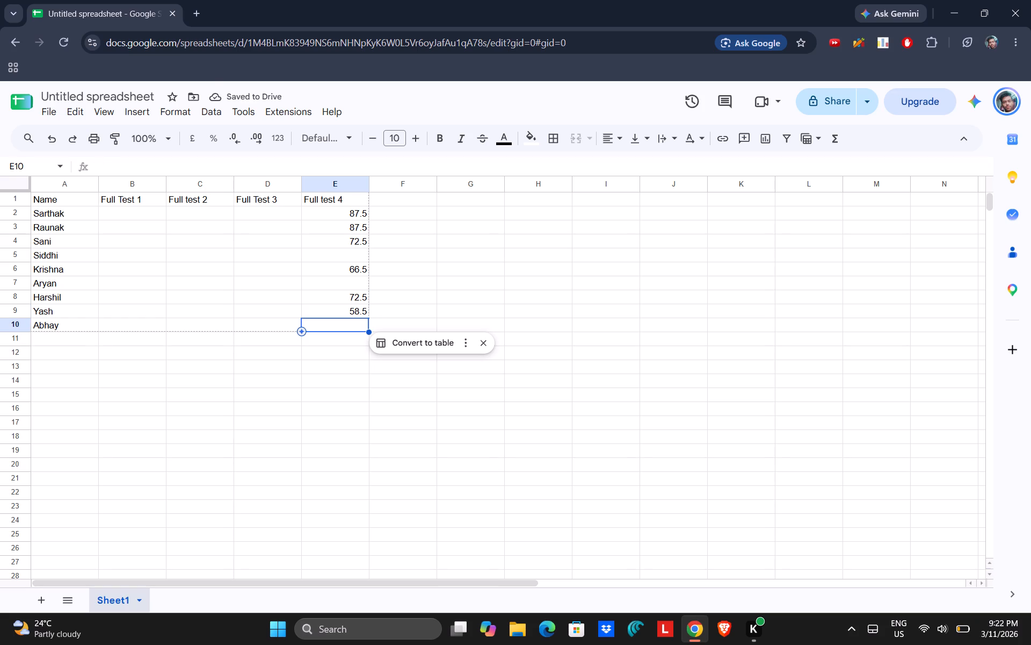
{"action": "key", "text": "5"}
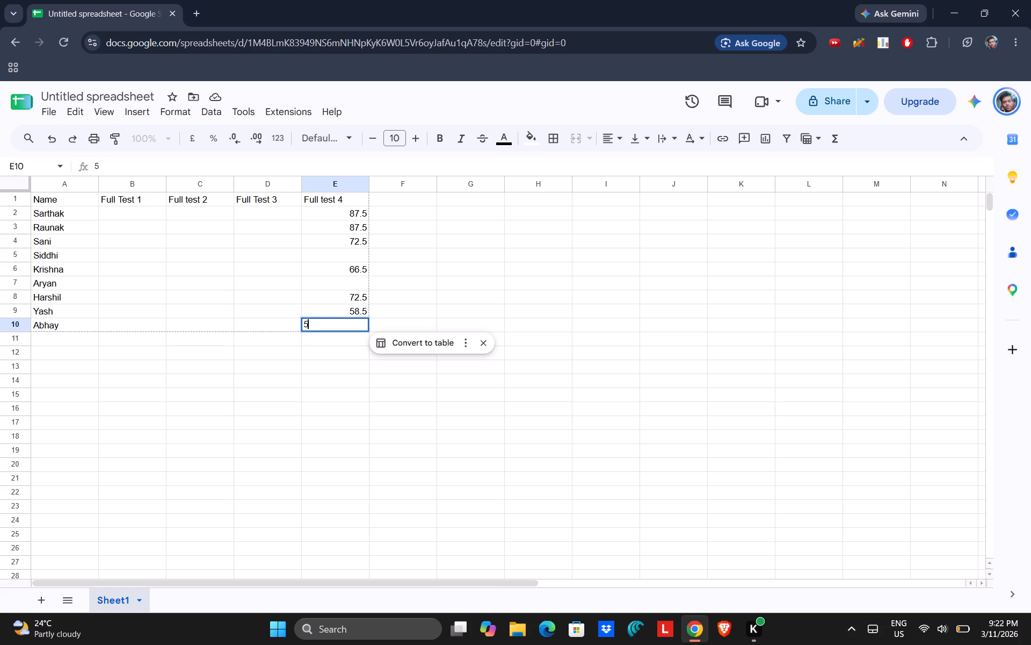
{"action": "type", "text": "3.5"}
{"action": "key", "text": "Left"}
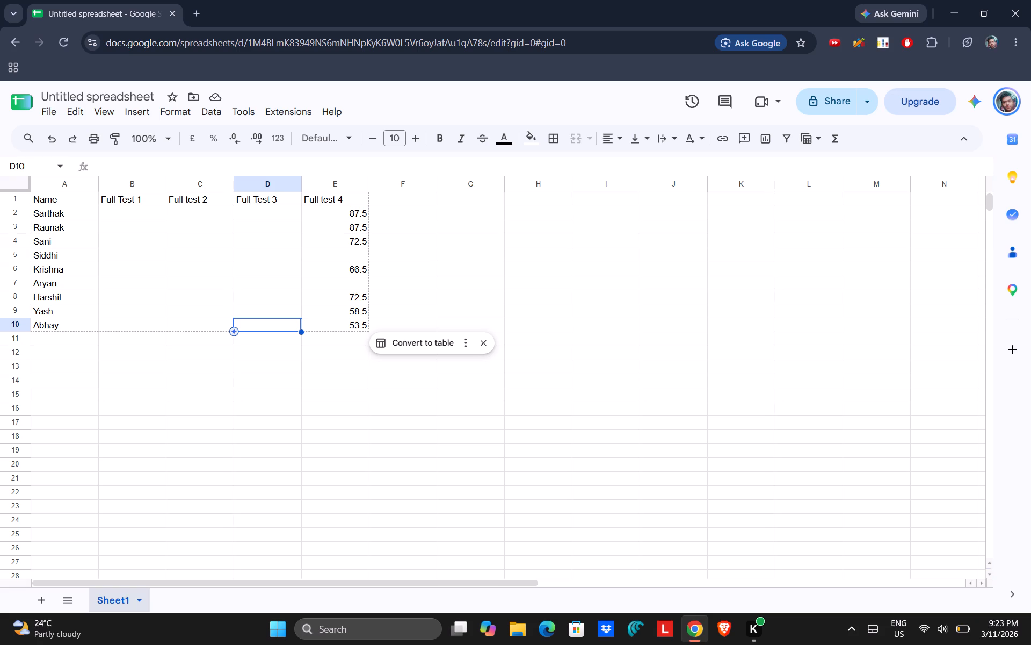
Enter the Full Test 3 scores 76.25 for Harshil in D8 and 43.75 for Aryan in D7.
{"action": "key", "text": "Up"}
{"action": "key", "text": "Up"}
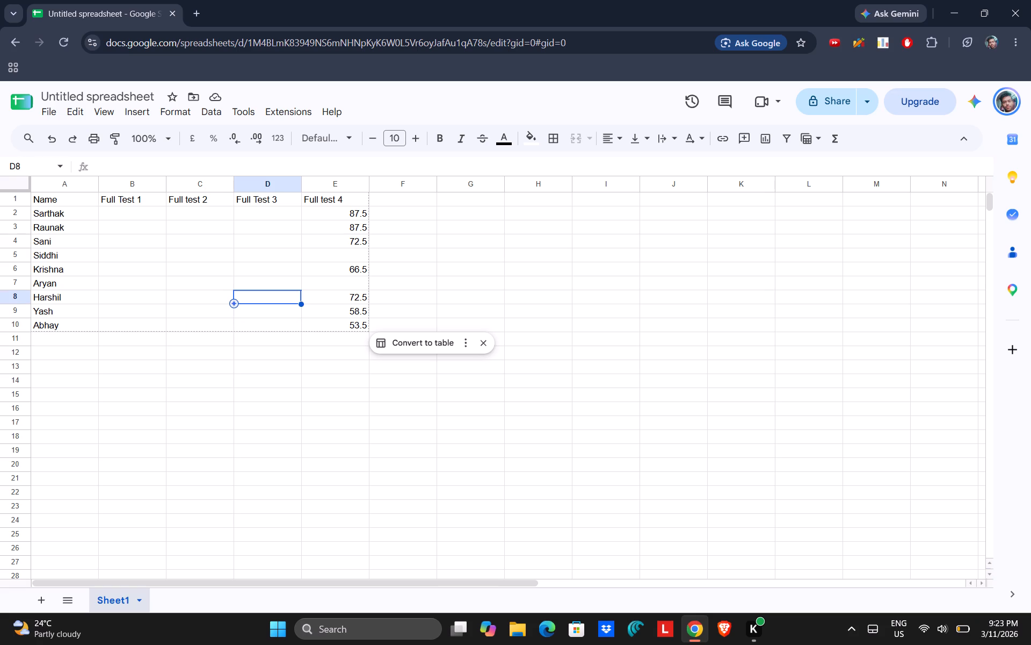
{"action": "key", "text": "Up"}
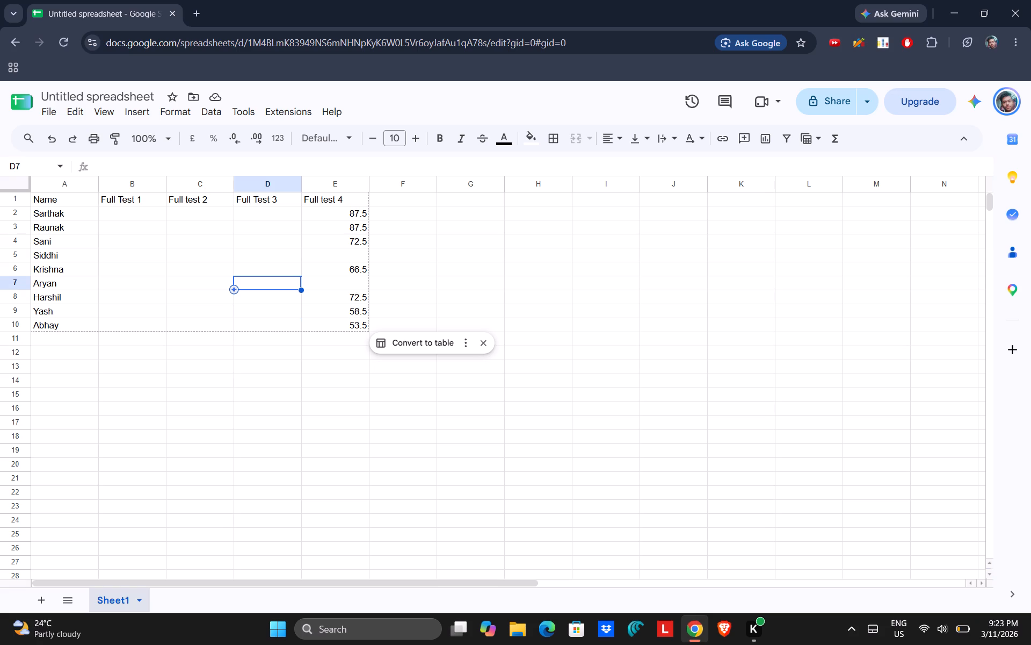
{"action": "key", "text": "Down"}
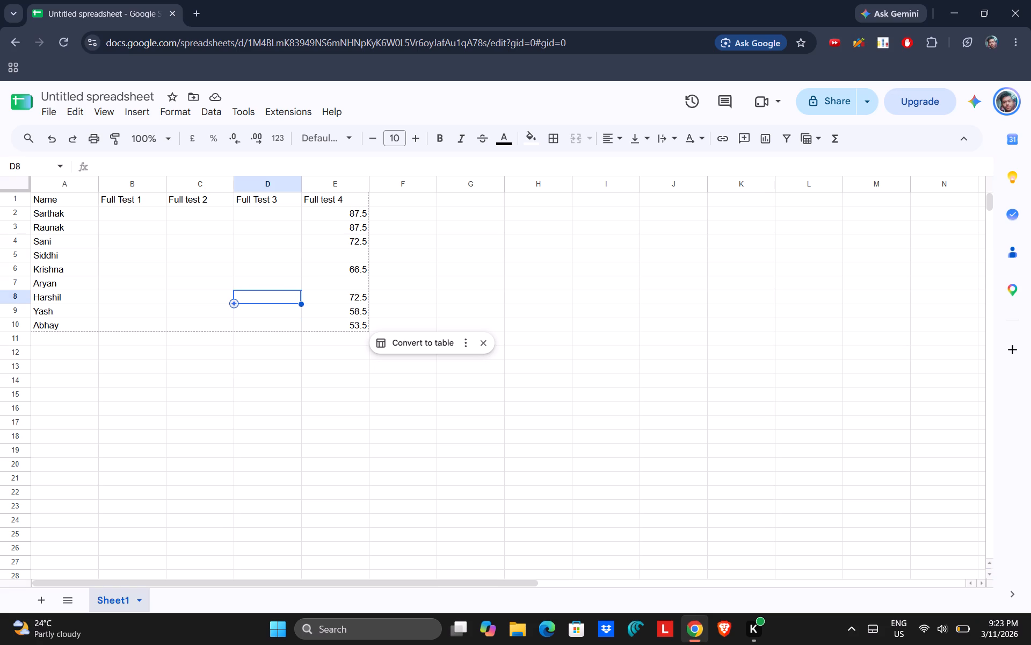
{"action": "key", "text": "7"}
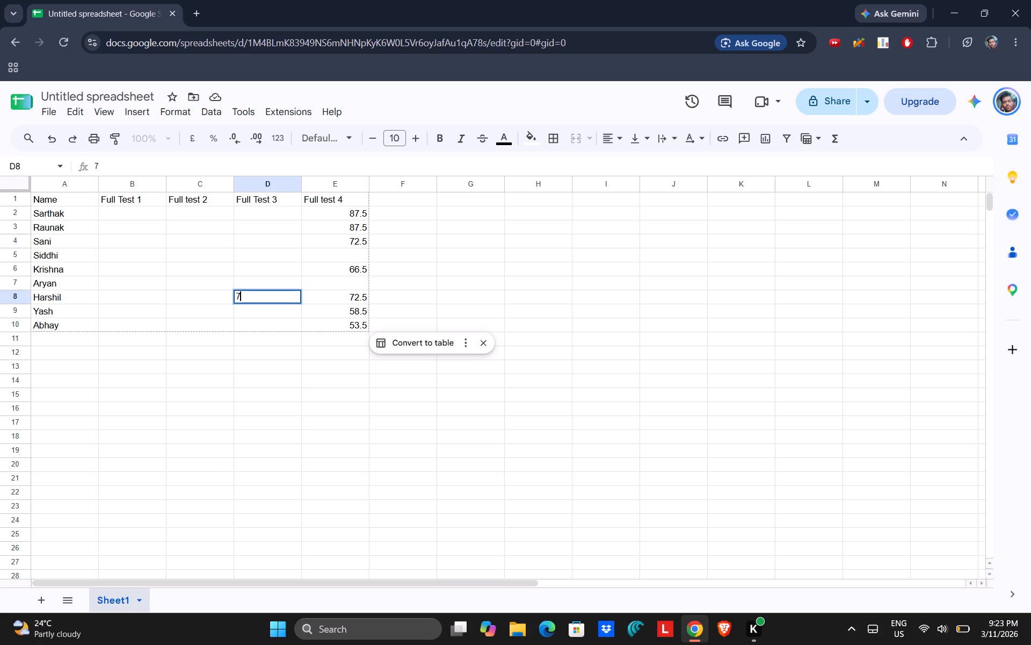
{"action": "type", "text": "6.25"}
{"action": "key", "text": "Up"}
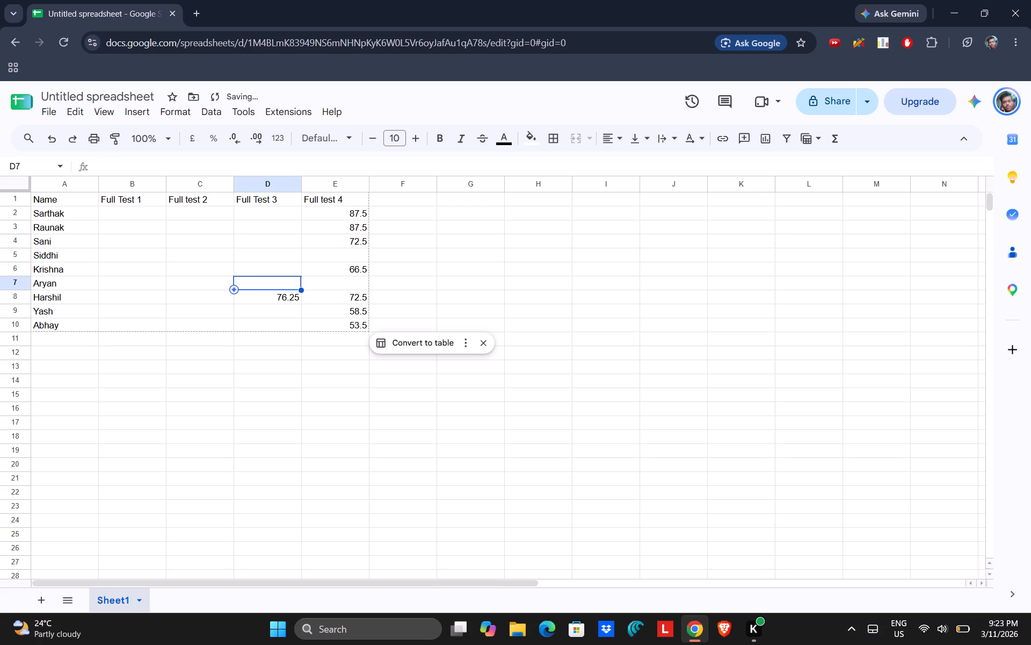
{"action": "type", "text": "43."}
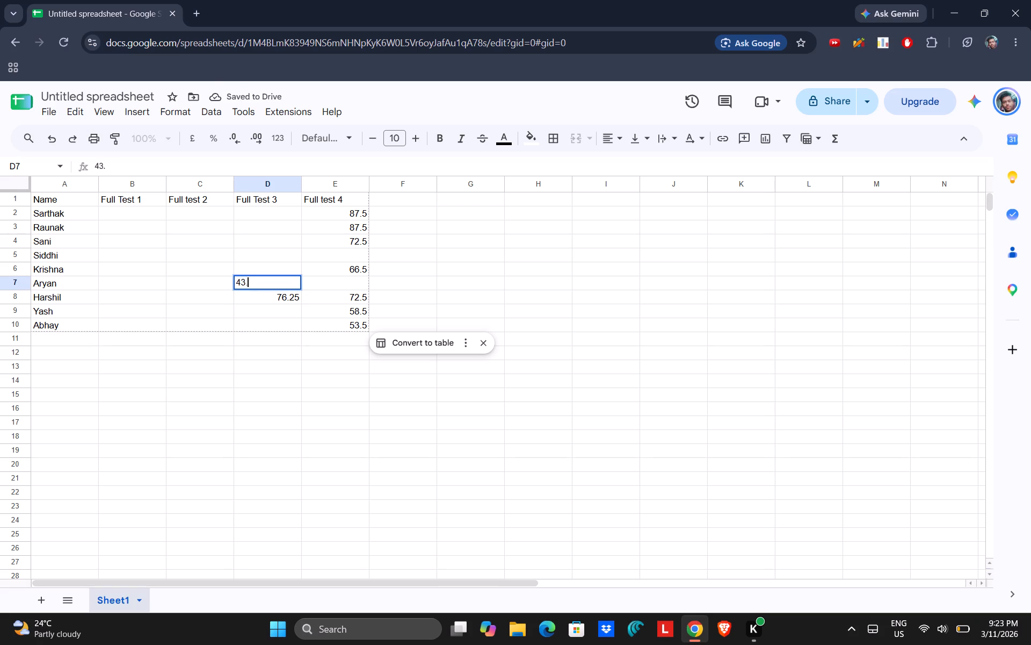
{"action": "type", "text": "75"}
{"action": "key", "text": "Up"}
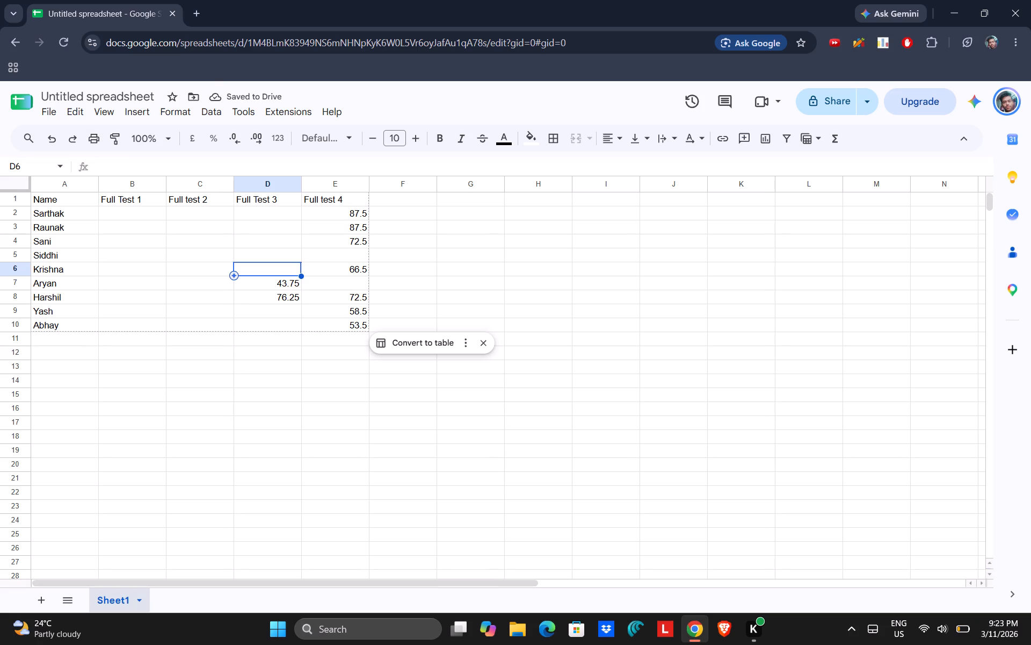
Enter the Full Test 3 scores 85 for Raunak in D3 and 83.5 for Sarthak in D2.
{"action": "key", "text": "Up"}
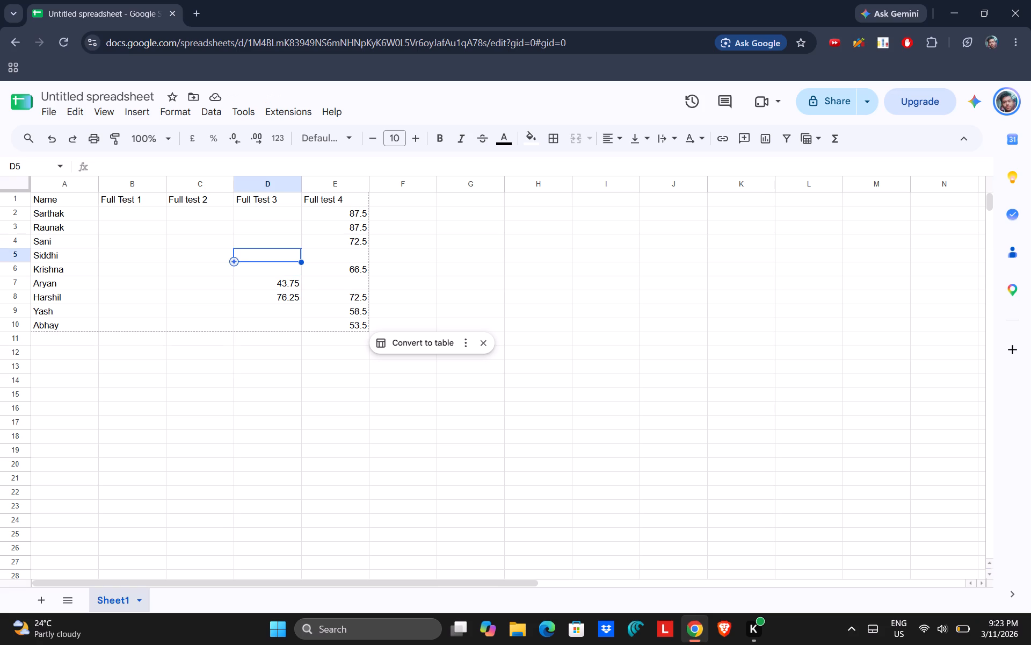
{"action": "key", "text": "Up"}
{"action": "key", "text": "Up"}
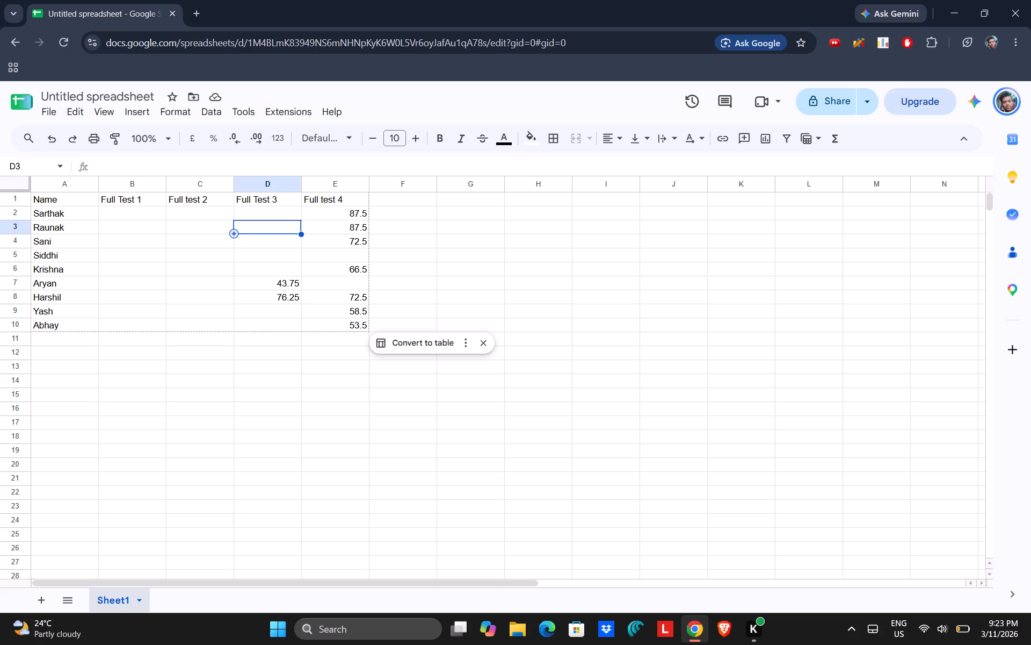
{"action": "type", "text": "85"}
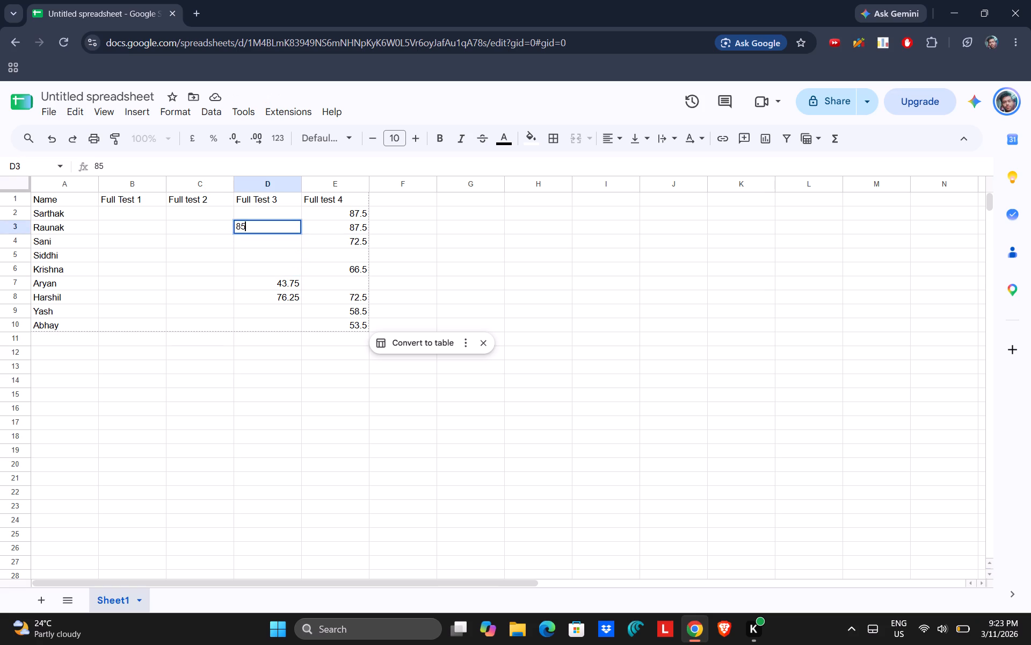
{"action": "key", "text": "Up"}
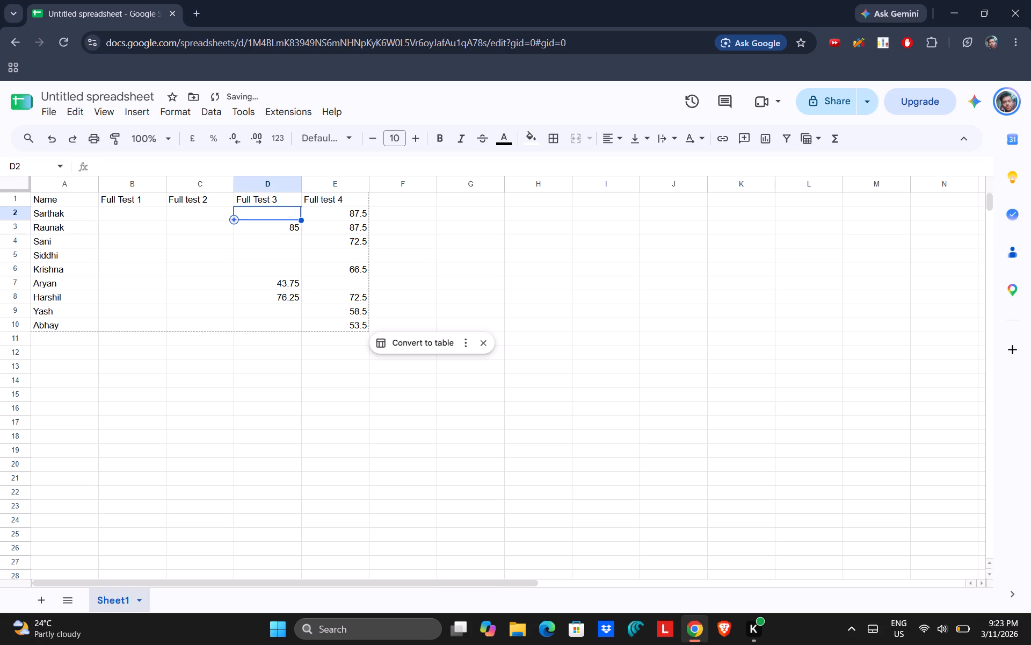
{"action": "type", "text": "83.5"}
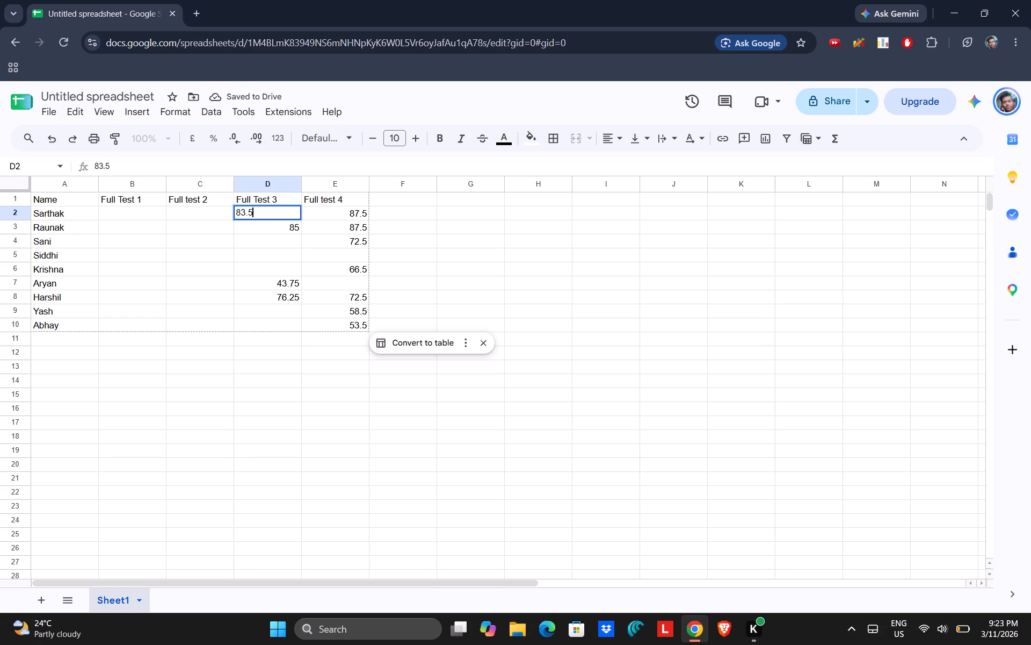
{"action": "key", "text": "Left"}
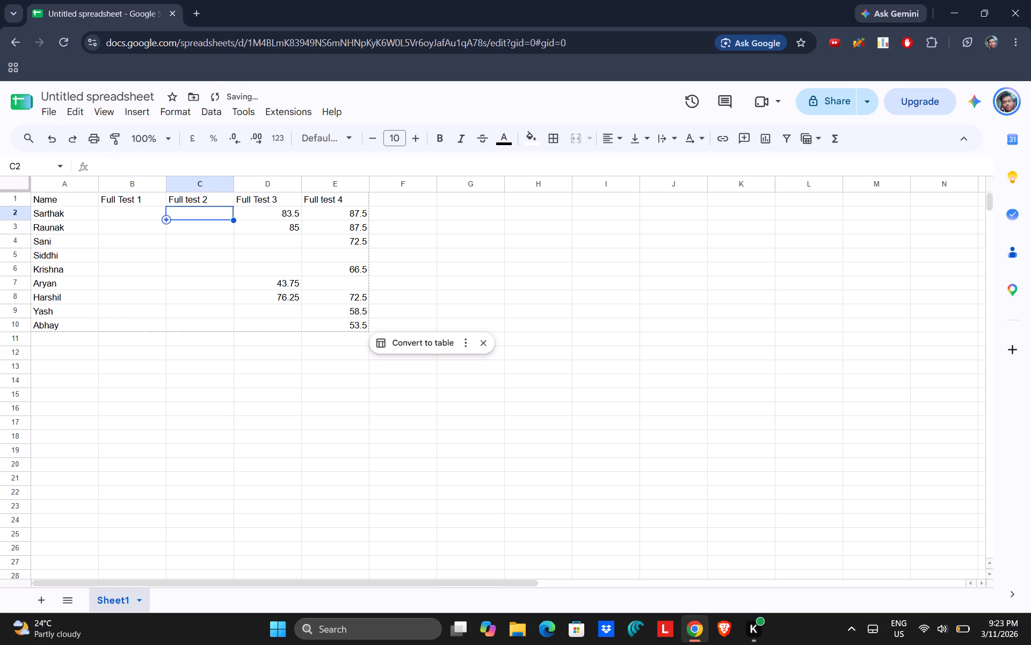
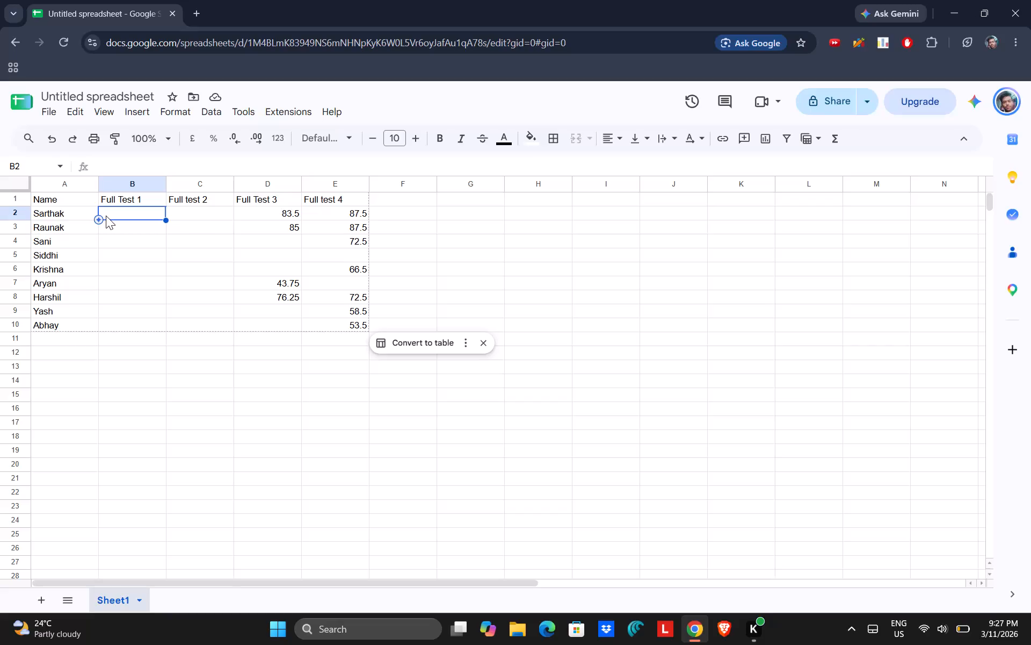
Enter the Full Test 1 scores 83.5 for Sarthak in B2, 76.25 for Raunak in B3 and 67.50 for Sani in B4.
{"action": "type", "text": "83.5"}
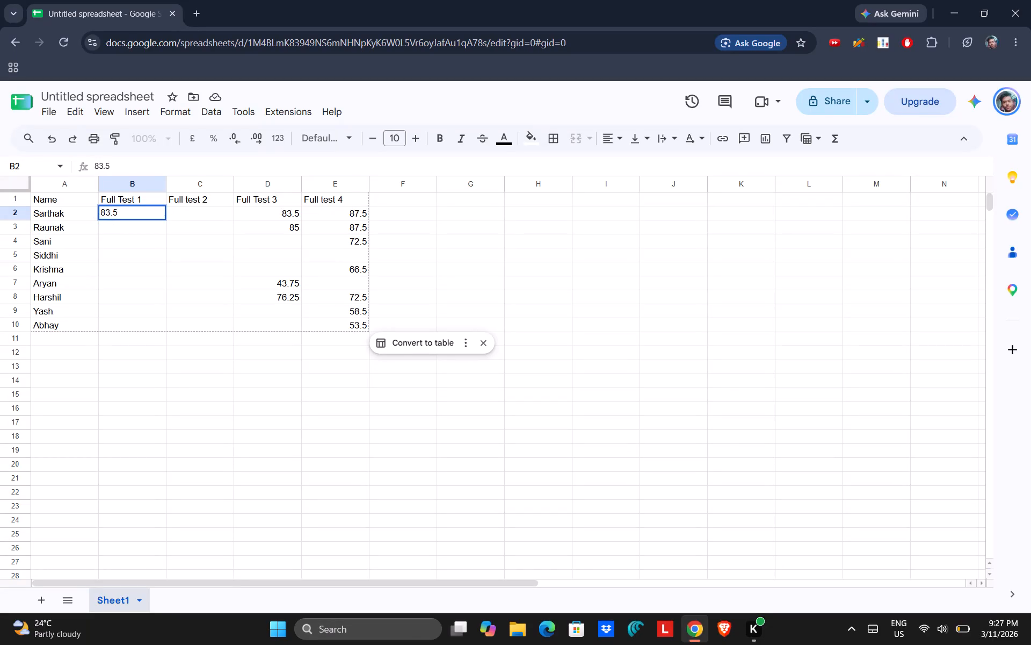
{"action": "key", "text": "Down"}
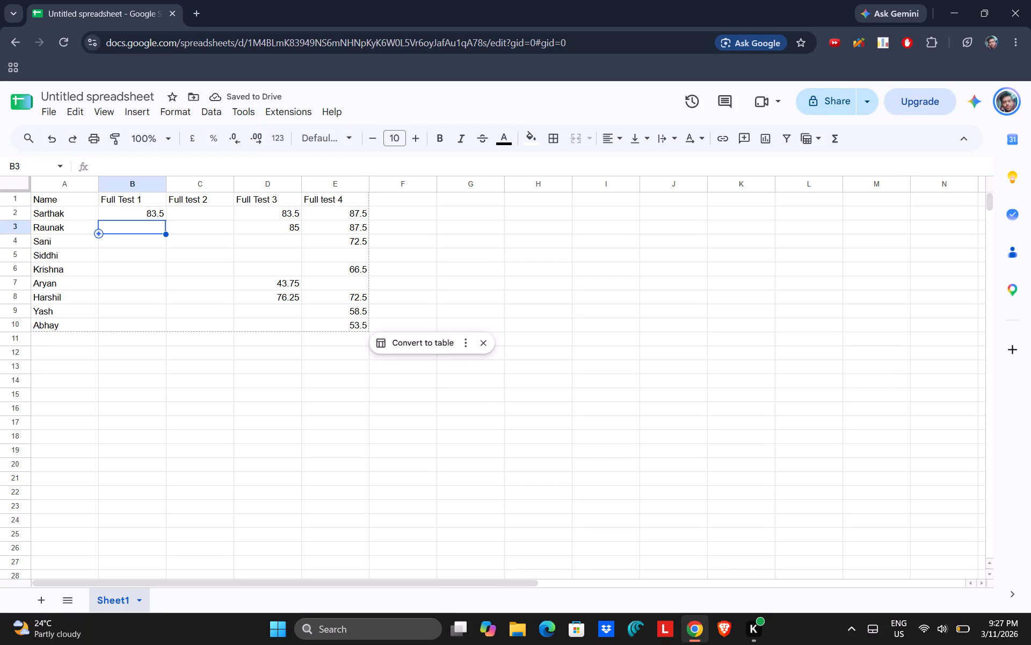
{"action": "type", "text": "76.25"}
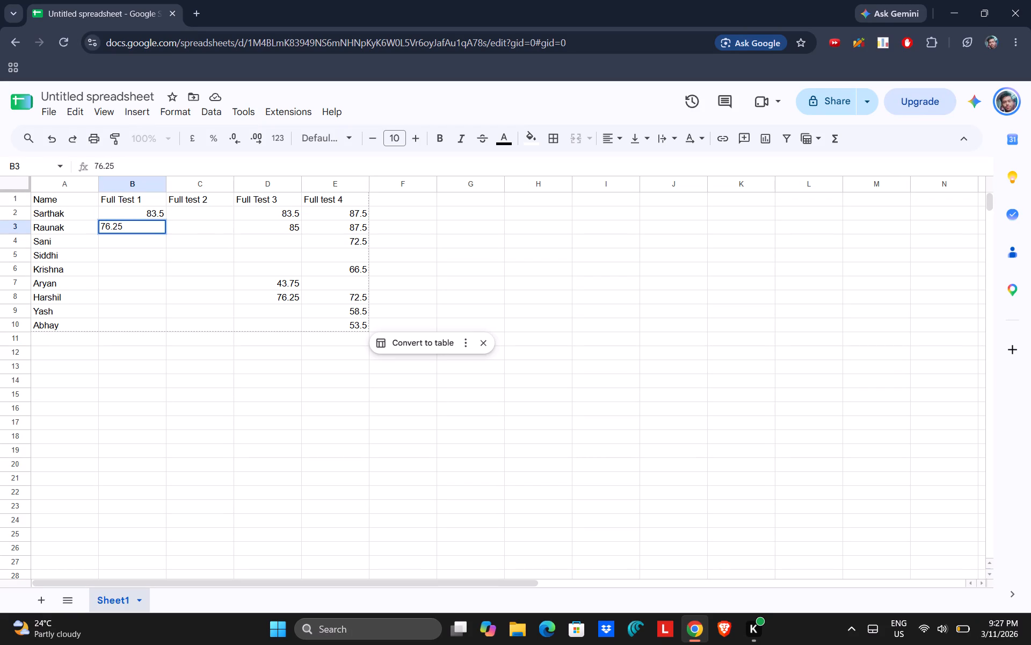
{"action": "key", "text": "Down"}
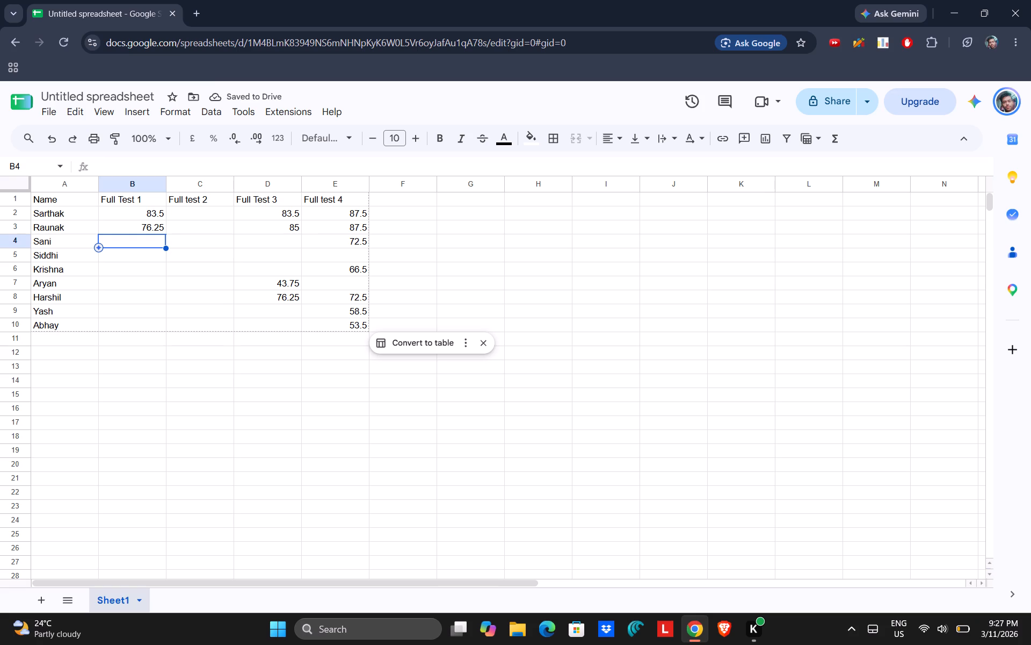
{"action": "type", "text": "67.50"}
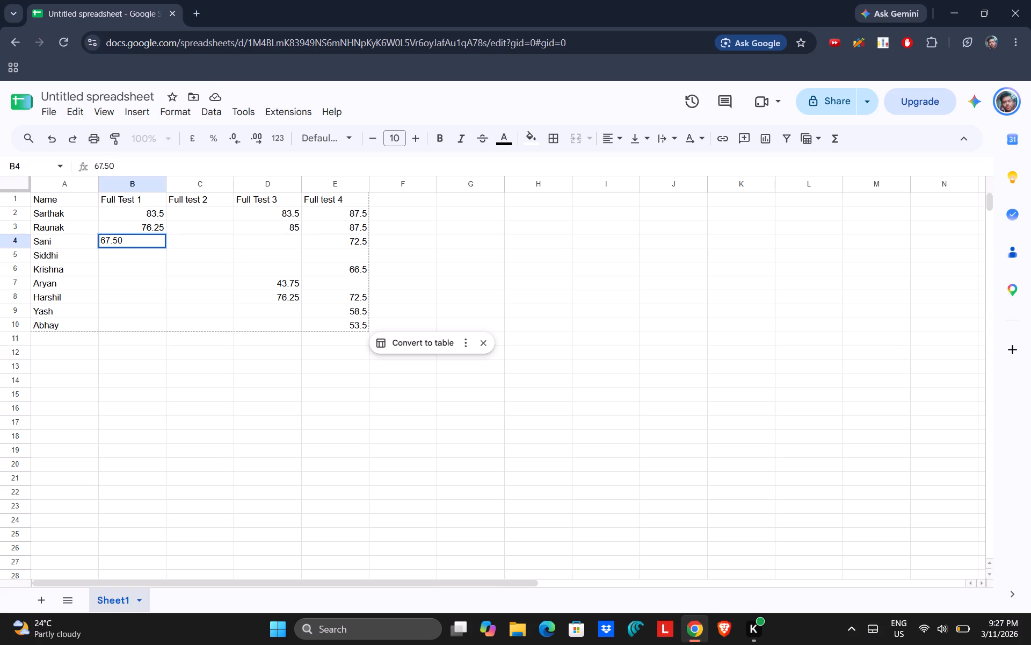
{"action": "key", "text": "Down"}
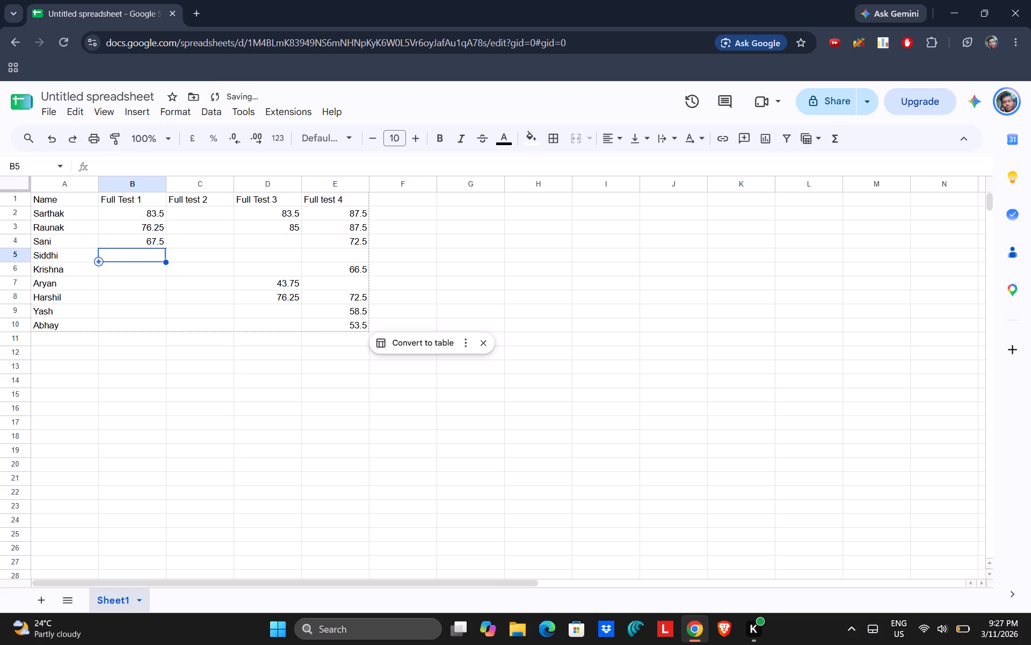
Leaving B5 blank, enter the Full Test 1 scores 57.50 in B6, 51.25 in B7, 73.75 in B8 and 47.50 in B9.
{"action": "key", "text": "Down"}
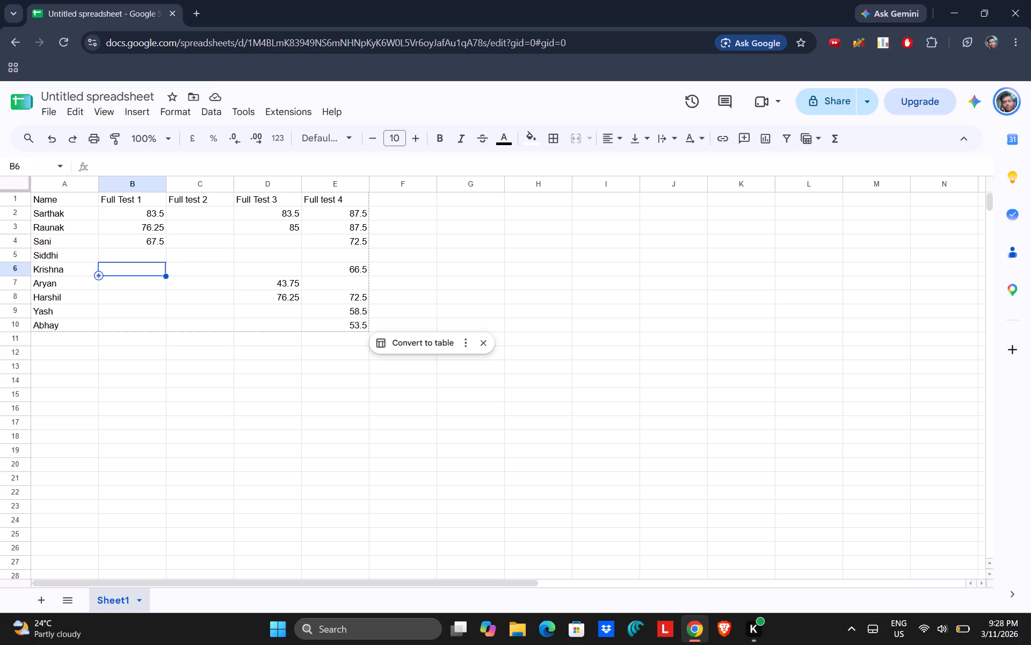
{"action": "type", "text": "57.50"}
{"action": "key", "text": "Down"}
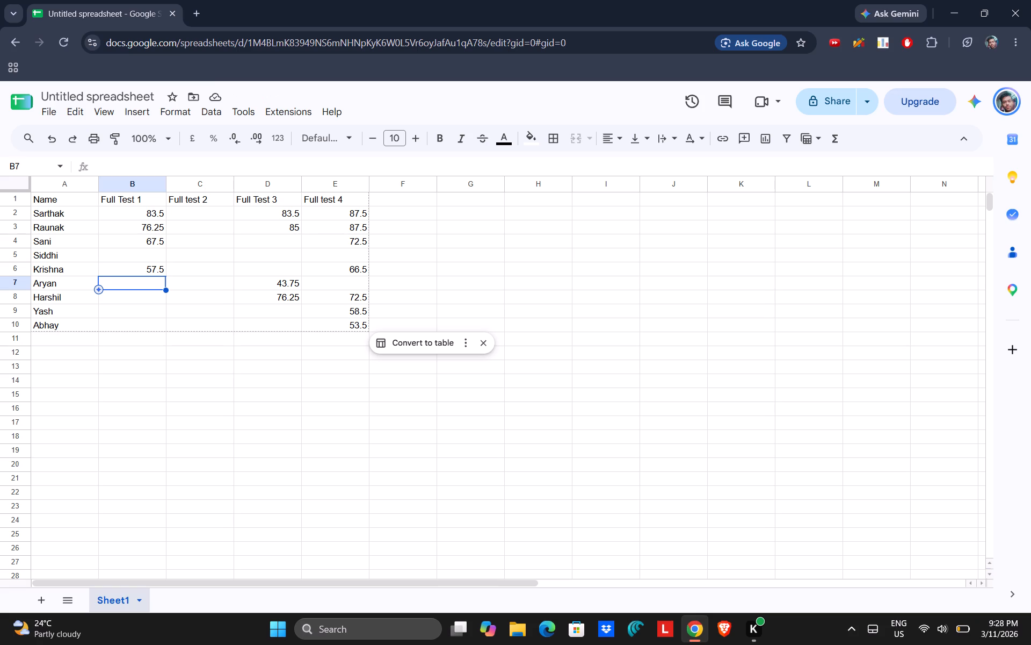
{"action": "type", "text": "51."}
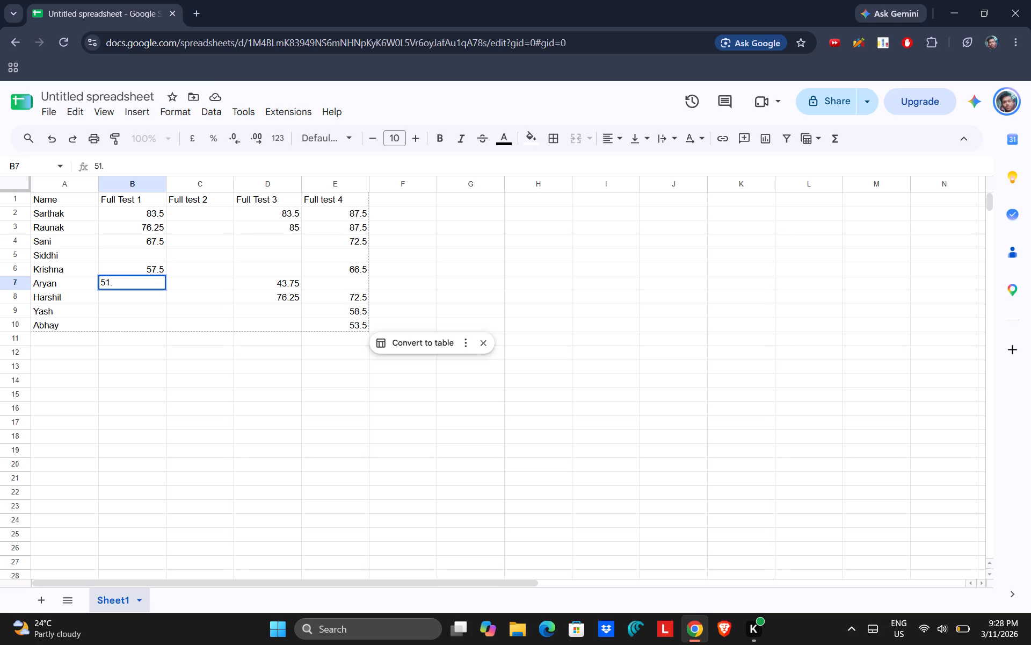
{"action": "type", "text": "25"}
{"action": "key", "text": "Down"}
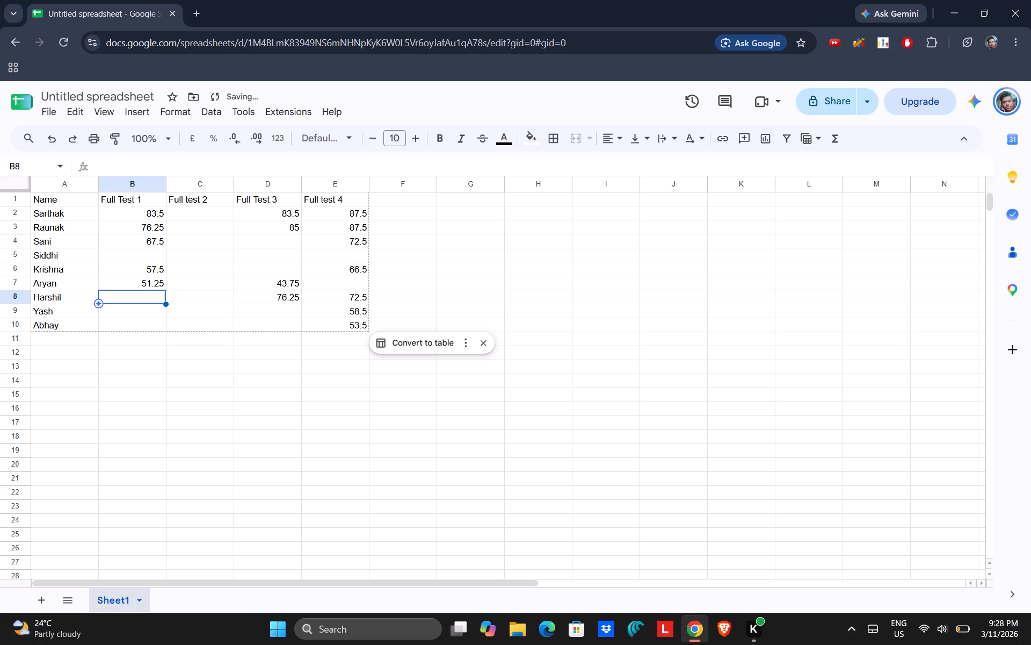
{"action": "type", "text": "73.75"}
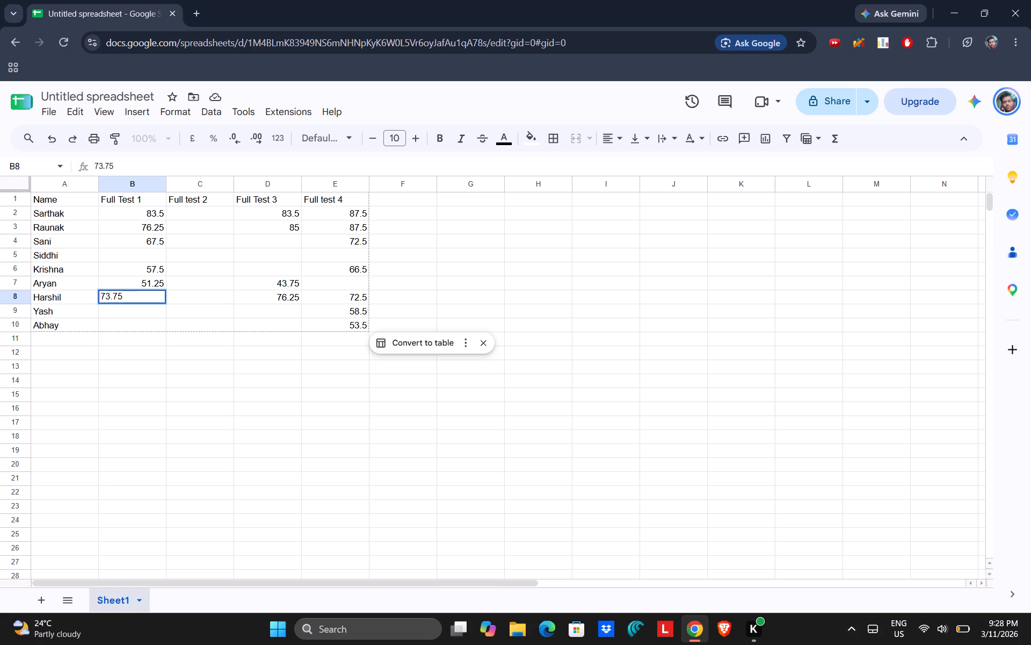
{"action": "key", "text": "Down"}
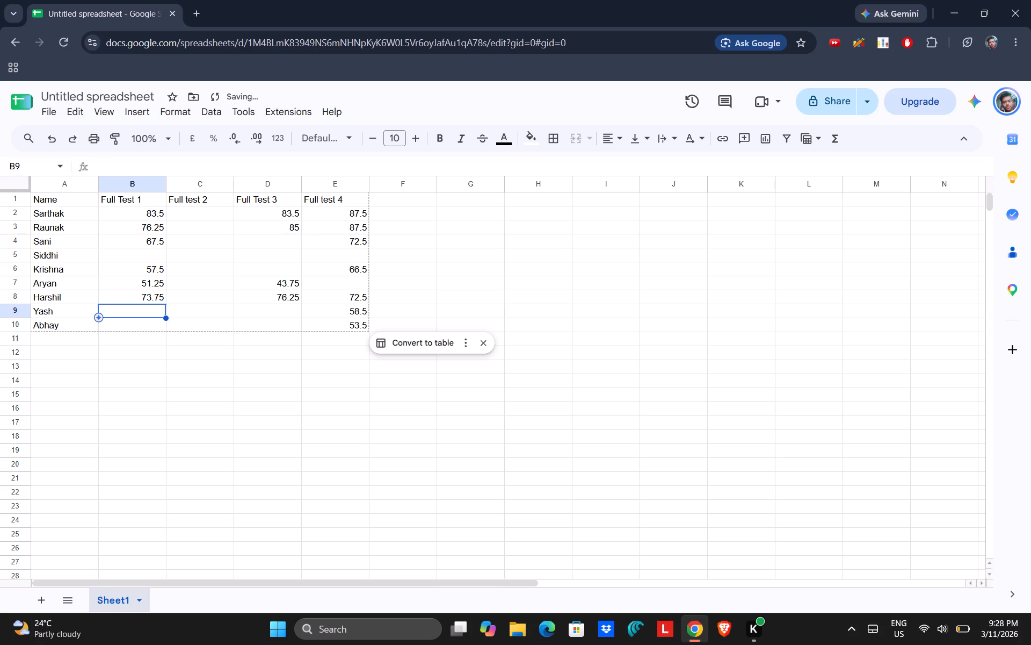
{"action": "key", "text": "4"}
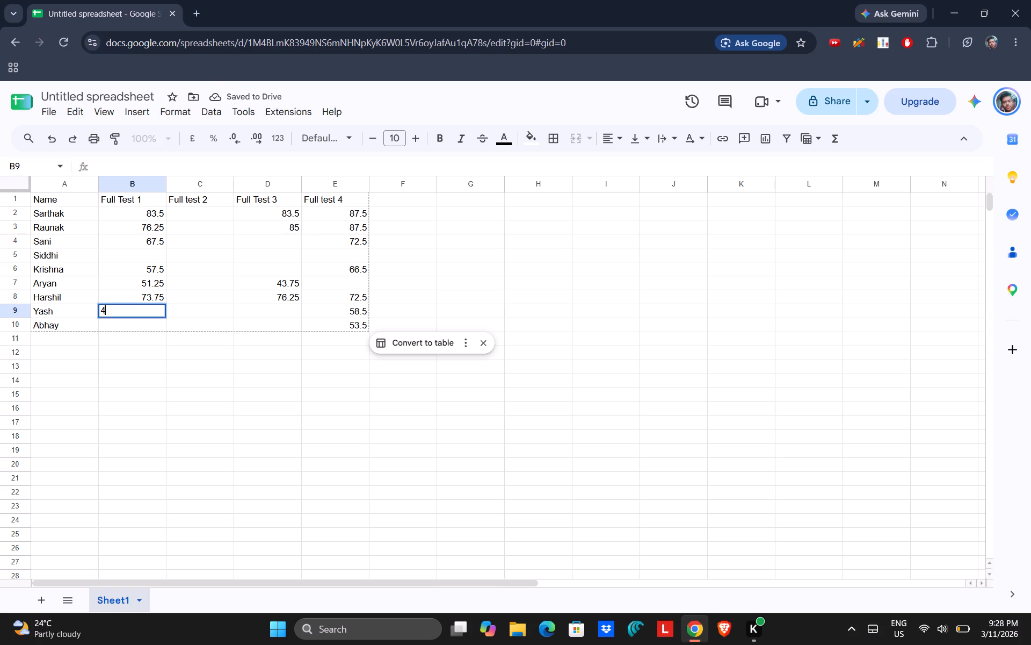
{"action": "type", "text": "7.50"}
{"action": "key", "text": "Down"}
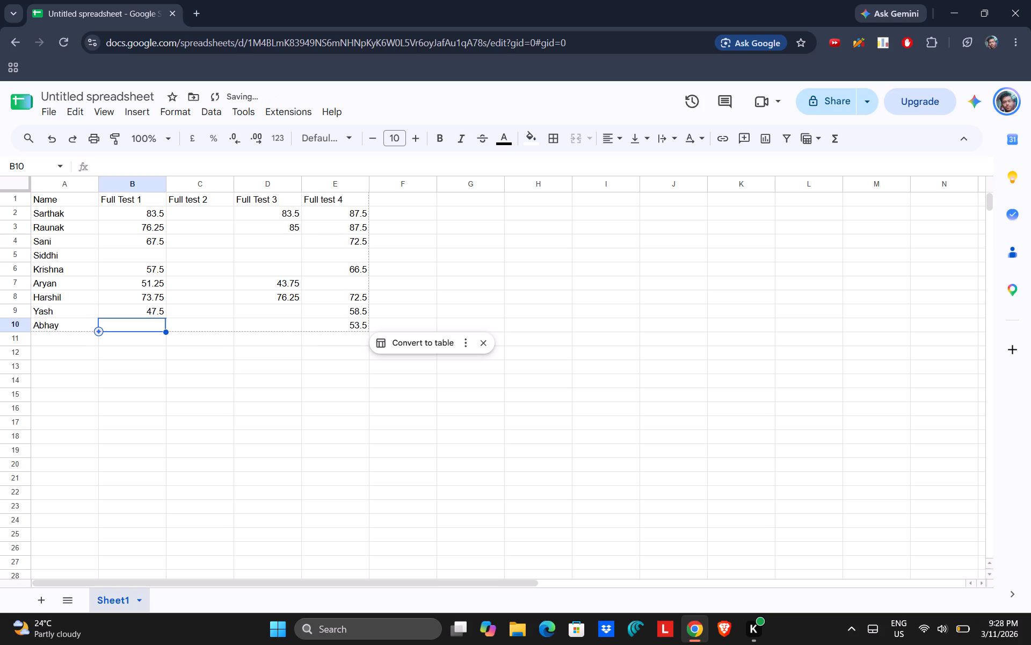
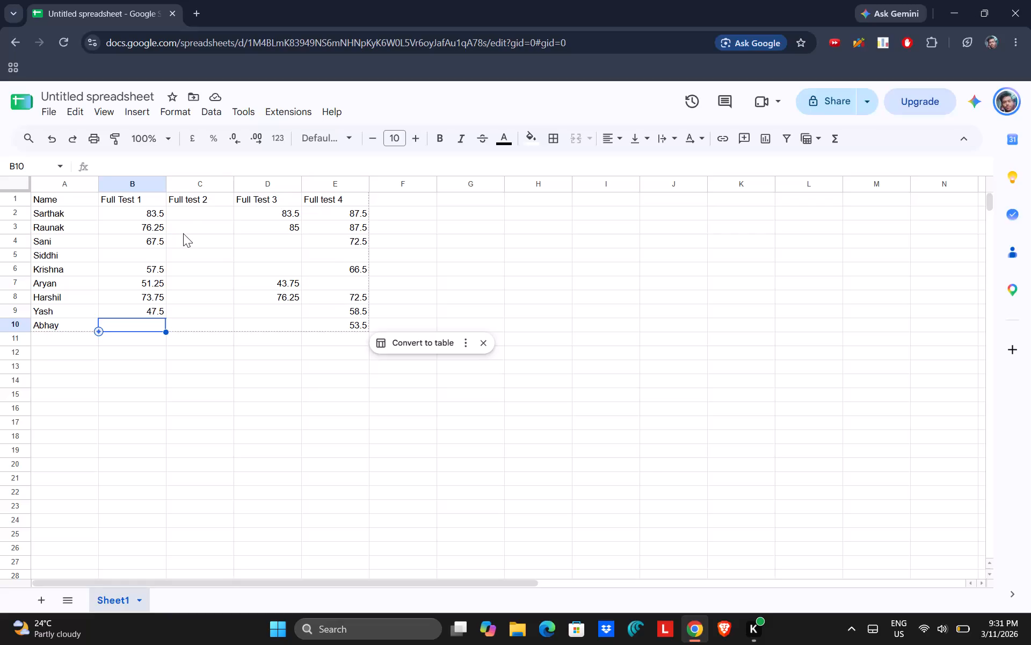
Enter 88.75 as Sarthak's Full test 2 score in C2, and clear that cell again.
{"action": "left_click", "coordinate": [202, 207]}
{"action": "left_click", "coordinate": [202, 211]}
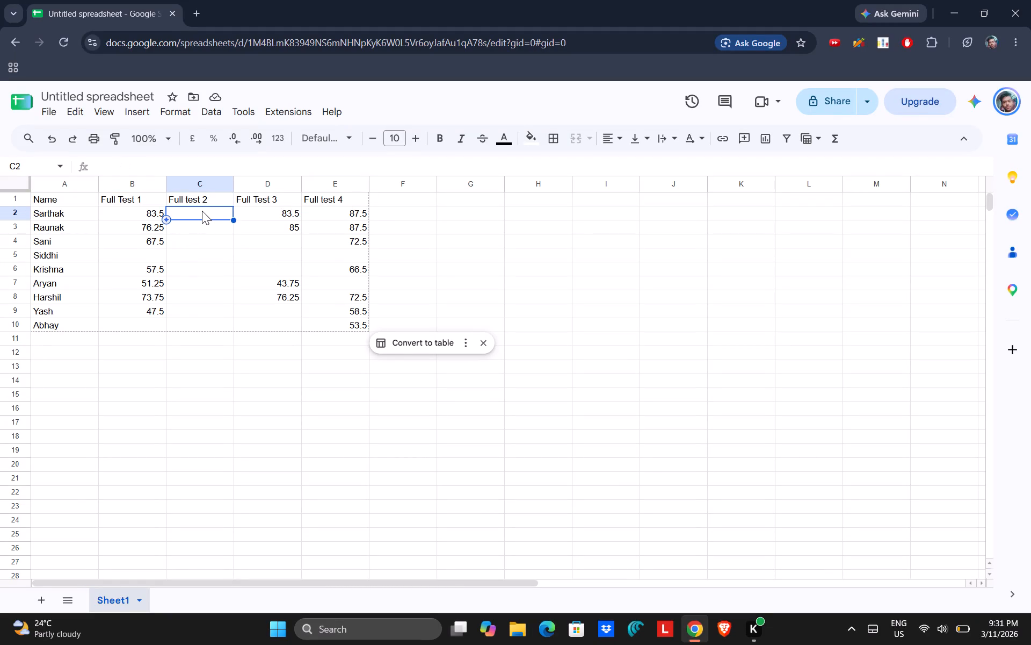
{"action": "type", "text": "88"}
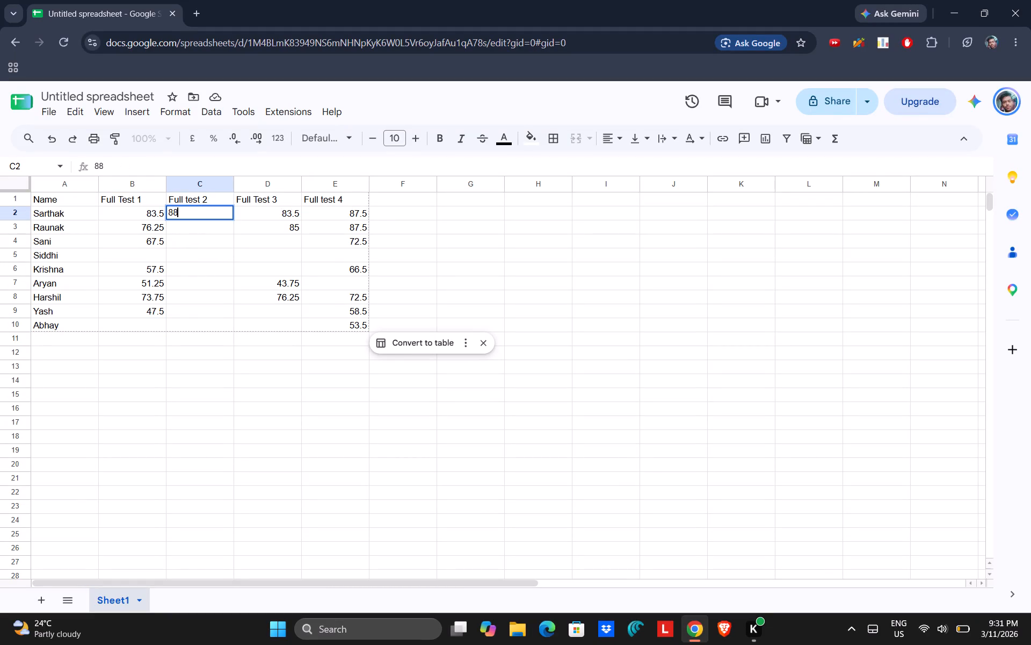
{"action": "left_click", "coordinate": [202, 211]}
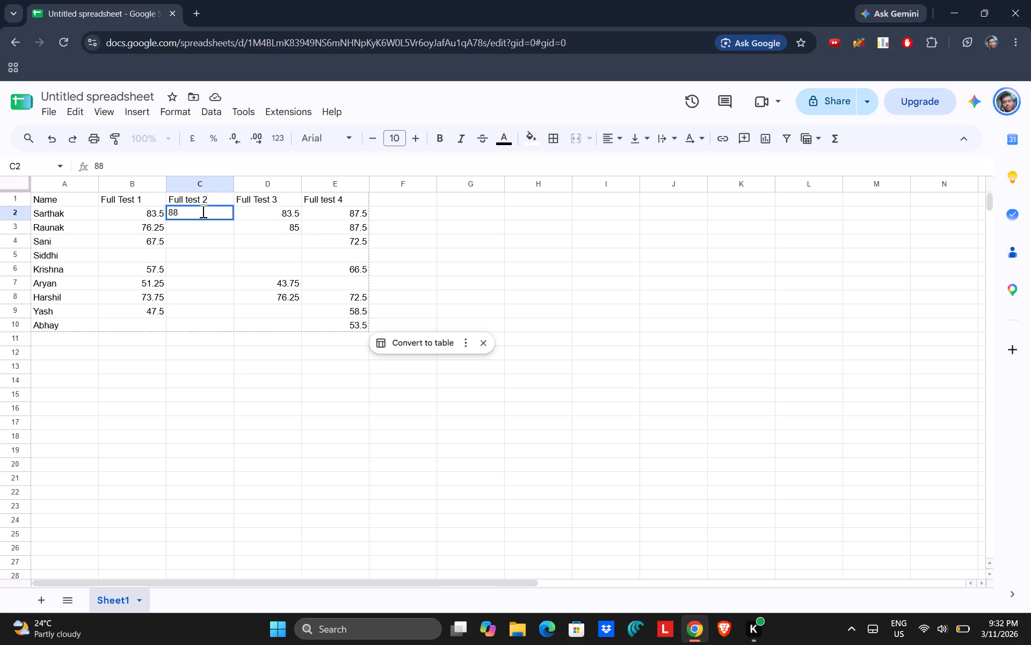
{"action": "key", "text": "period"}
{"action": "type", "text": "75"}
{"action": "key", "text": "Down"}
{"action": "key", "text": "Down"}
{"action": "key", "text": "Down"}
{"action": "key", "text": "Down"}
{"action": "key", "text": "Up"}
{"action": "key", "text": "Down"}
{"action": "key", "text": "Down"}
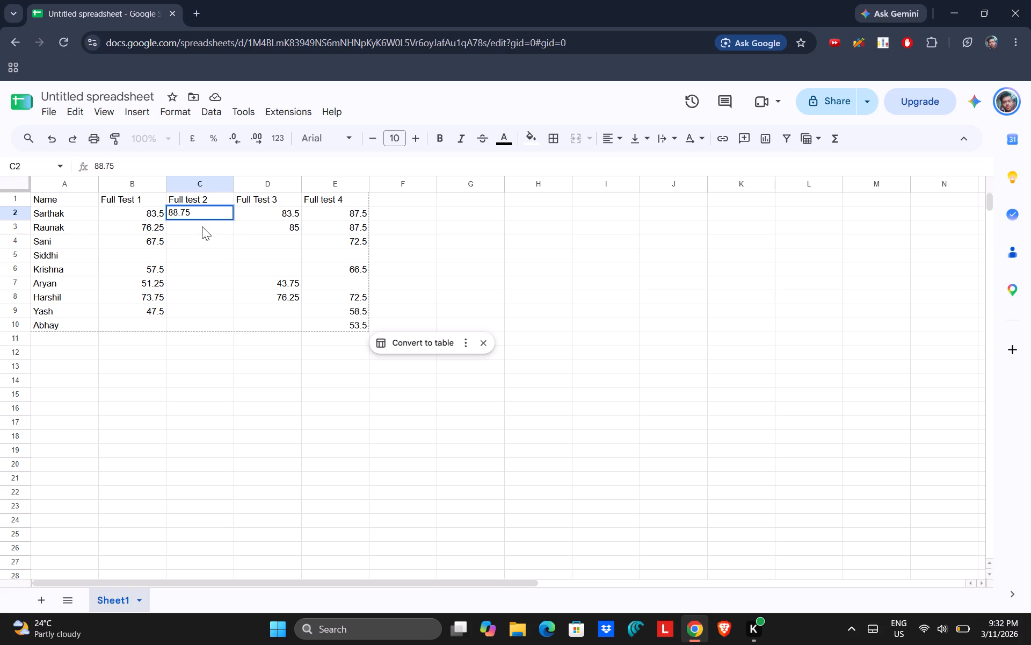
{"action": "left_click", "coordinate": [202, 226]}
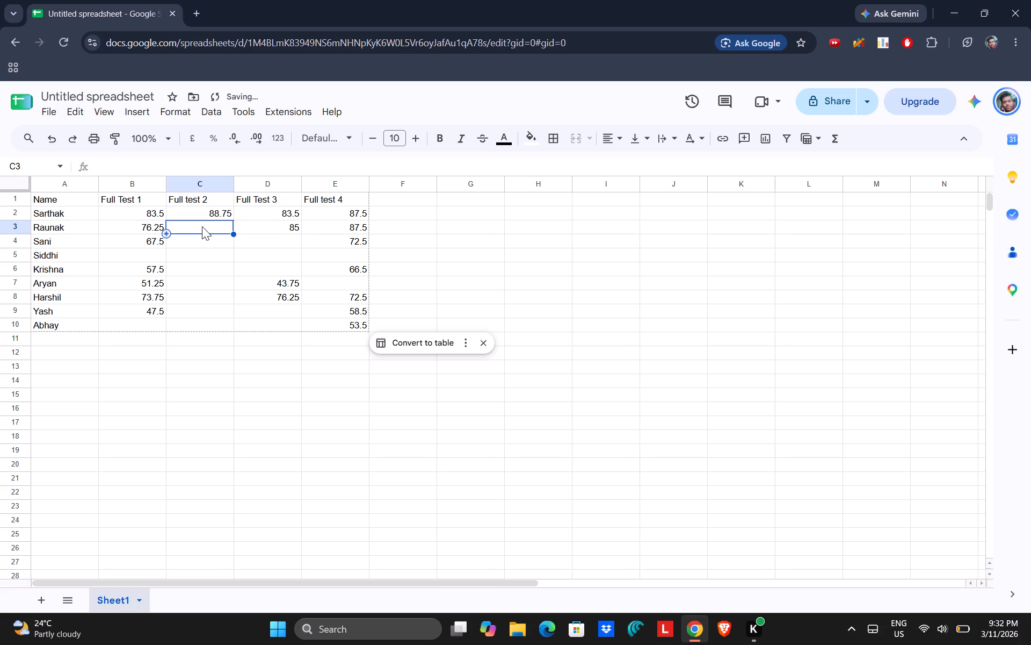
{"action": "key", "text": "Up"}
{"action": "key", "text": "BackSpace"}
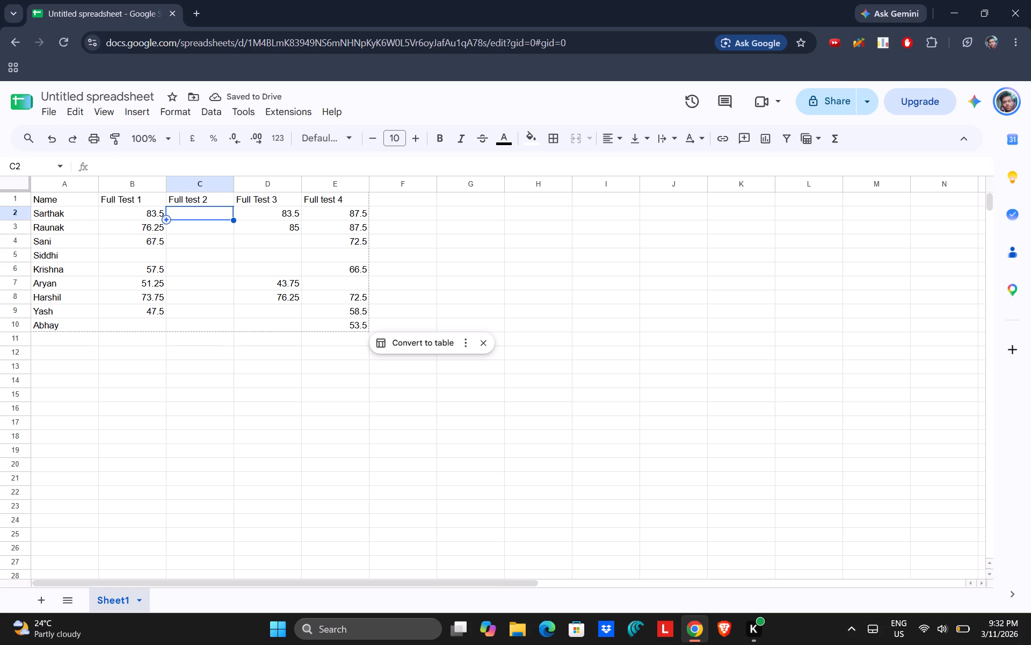
Enter the Full test 2 scores 66.25 for Sarthak in C2, 88.75 for Raunak in C3, 61.25 for Sani in C4 and 57.5 for Siddhi in C5.
{"action": "type", "text": "66.25"}
{"action": "key", "text": "Down"}
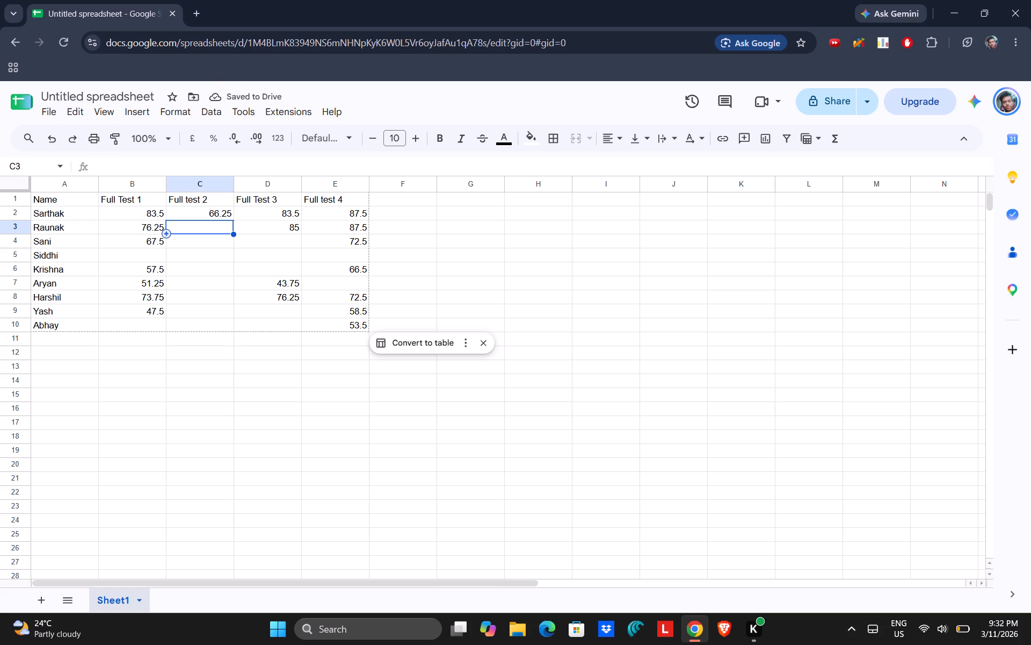
{"action": "type", "text": "88.75"}
{"action": "key", "text": "Down"}
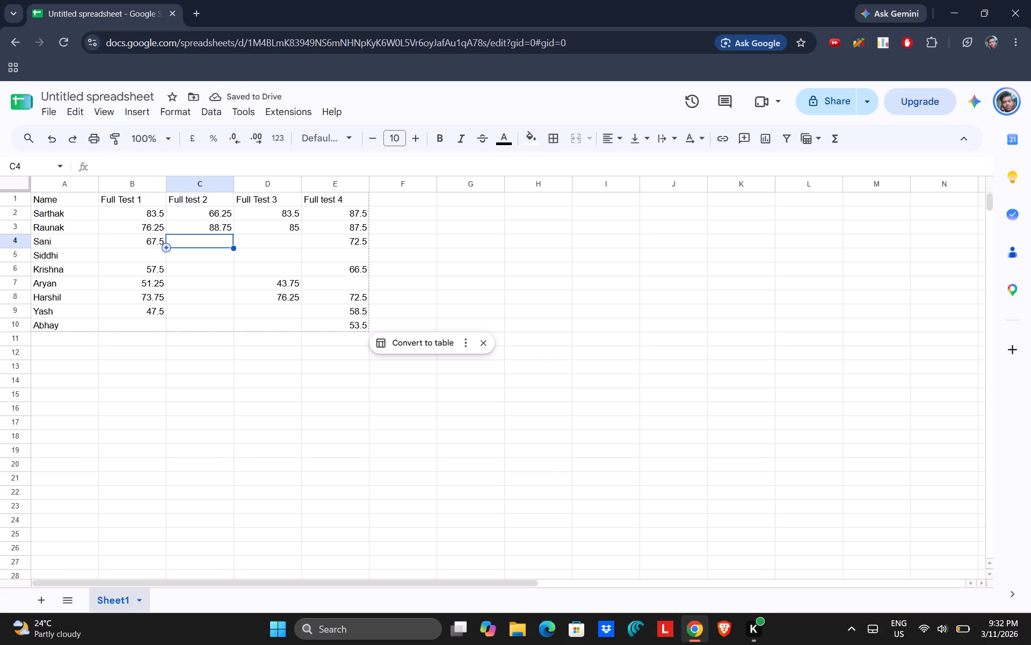
{"action": "type", "text": "61.25"}
{"action": "key", "text": "Down"}
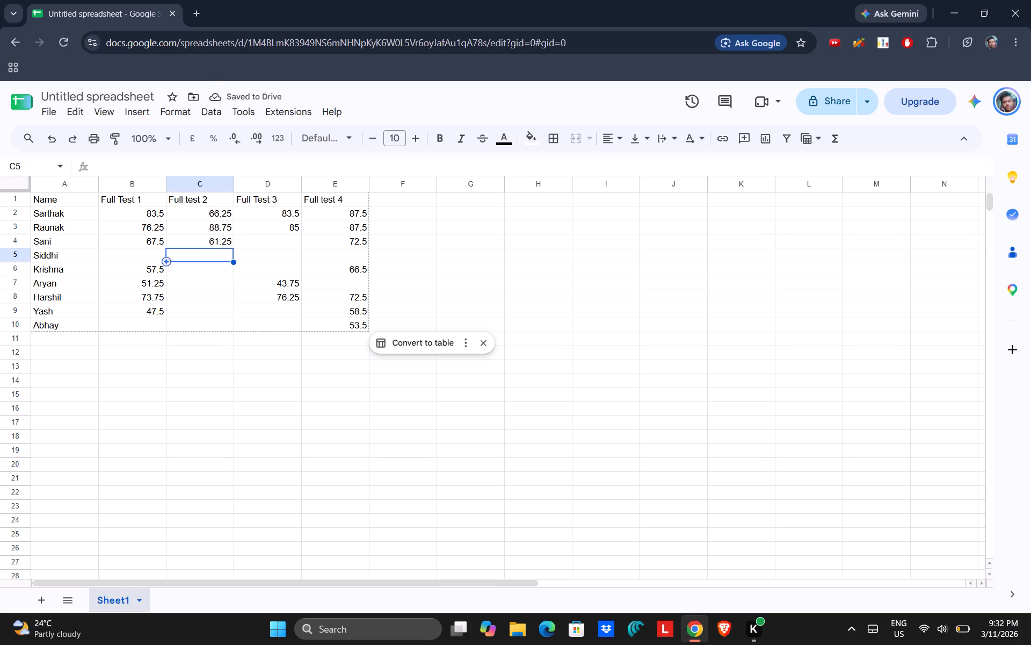
{"action": "type", "text": "57"}
{"action": "type", "text": ".5"}
{"action": "key", "text": "Down"}
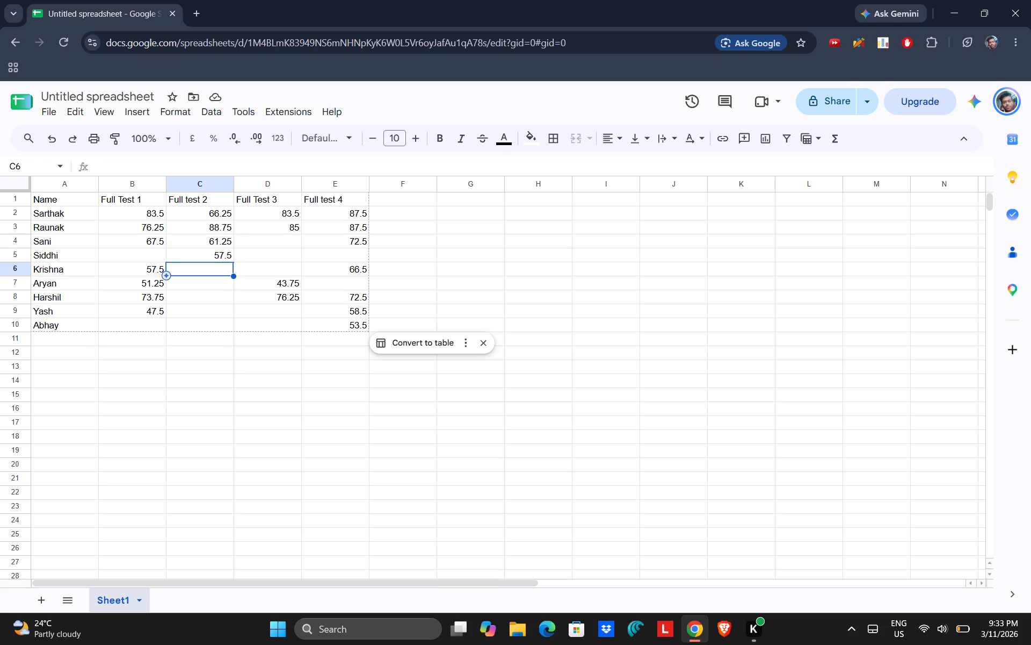
Enter the Full test 2 scores 60 for Krishna in C6, 48.75 for Aryan in C7, 76.25 for Harshil in C8 and 57.5 for Yash in C9.
{"action": "type", "text": "60"}
{"action": "key", "text": "Down"}
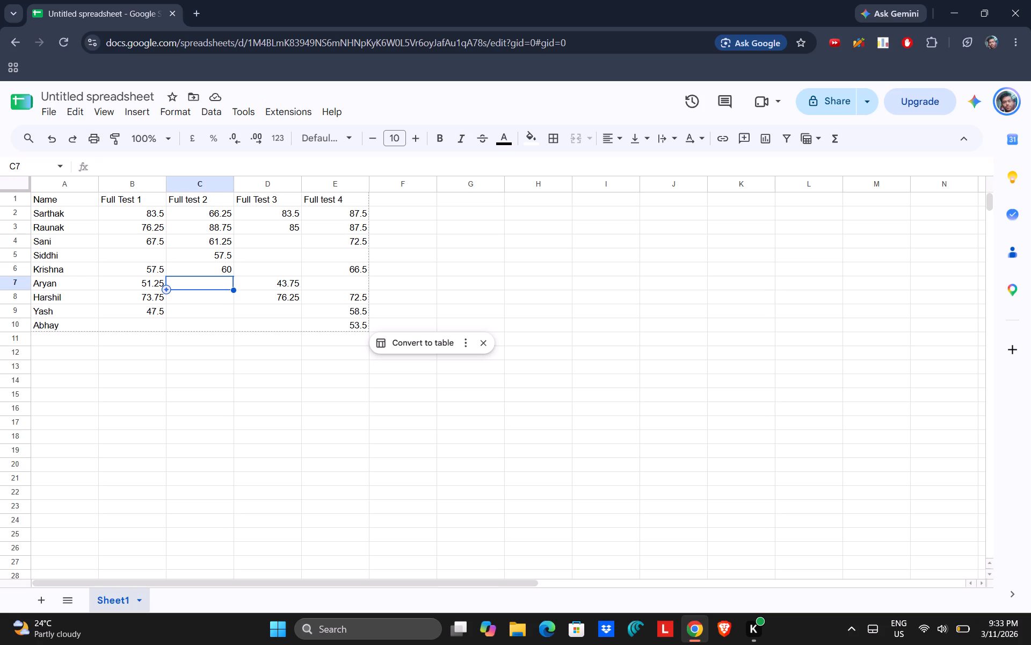
{"action": "type", "text": "48."}
{"action": "type", "text": "75"}
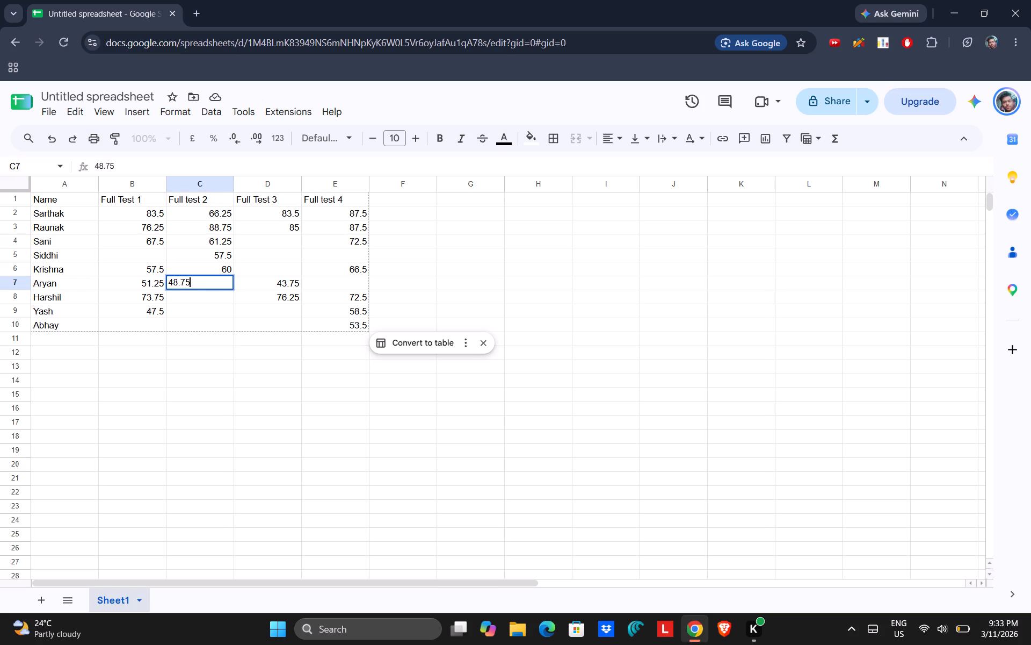
{"action": "key", "text": "Down"}
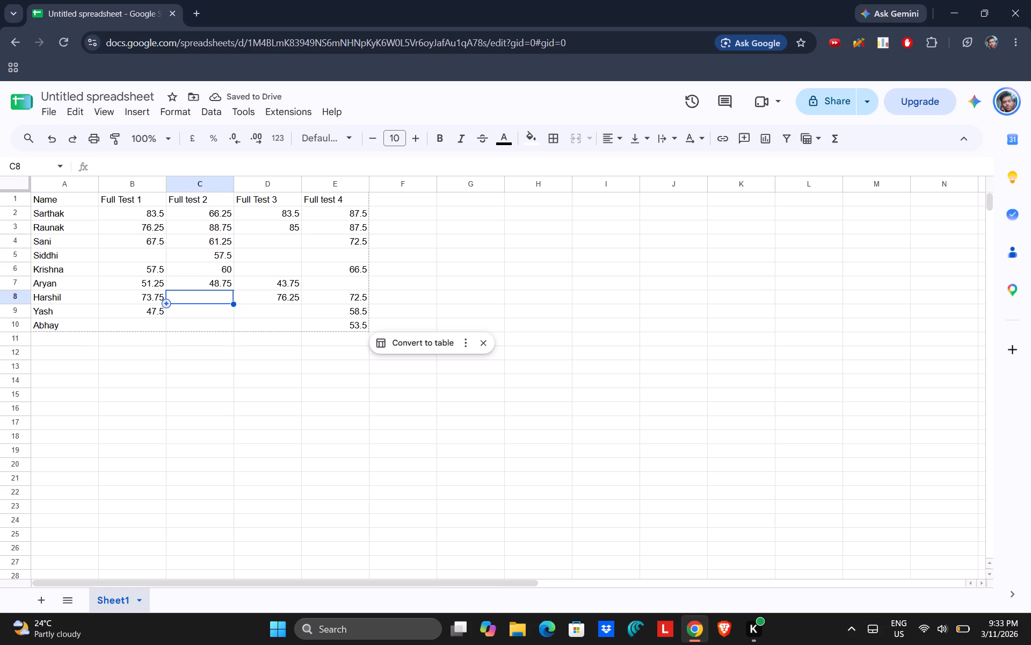
{"action": "type", "text": "76.25"}
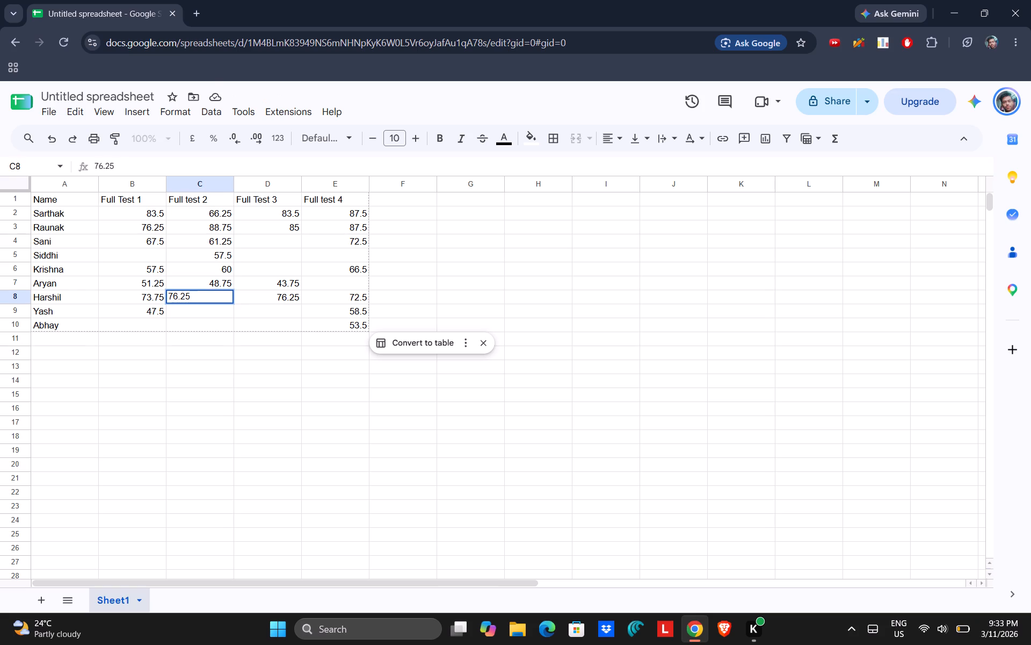
{"action": "key", "text": "Down"}
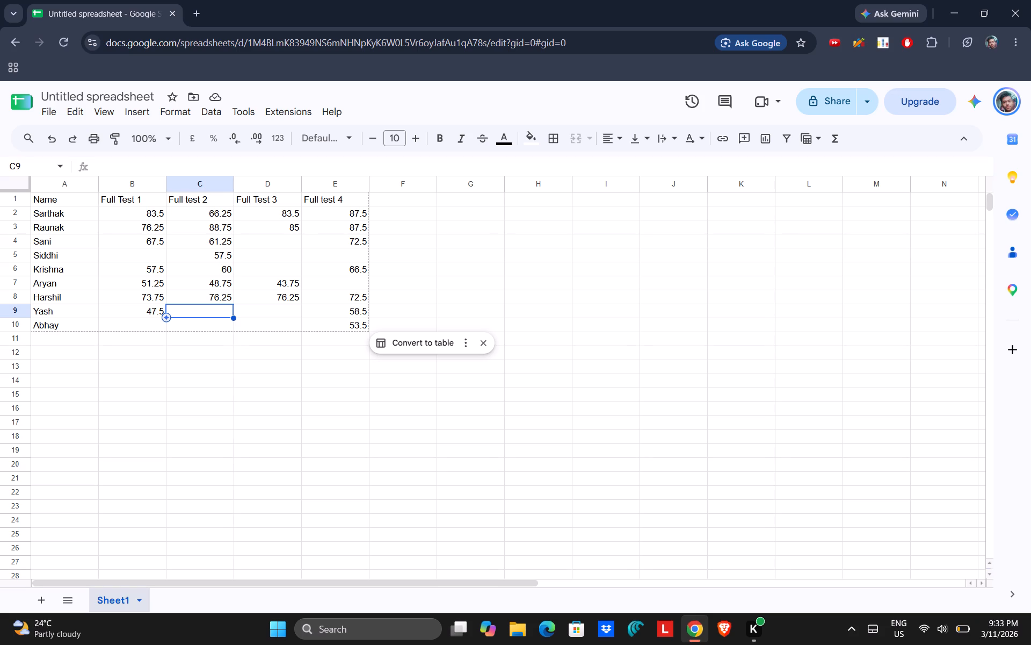
{"action": "type", "text": "57.5"}
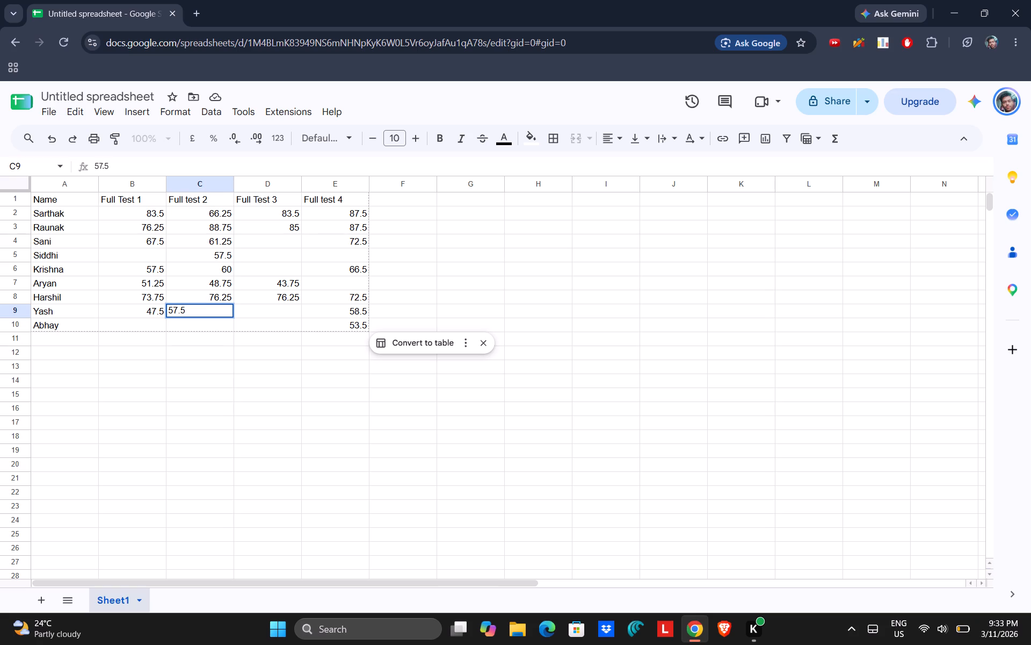
{"action": "key", "text": "Down"}
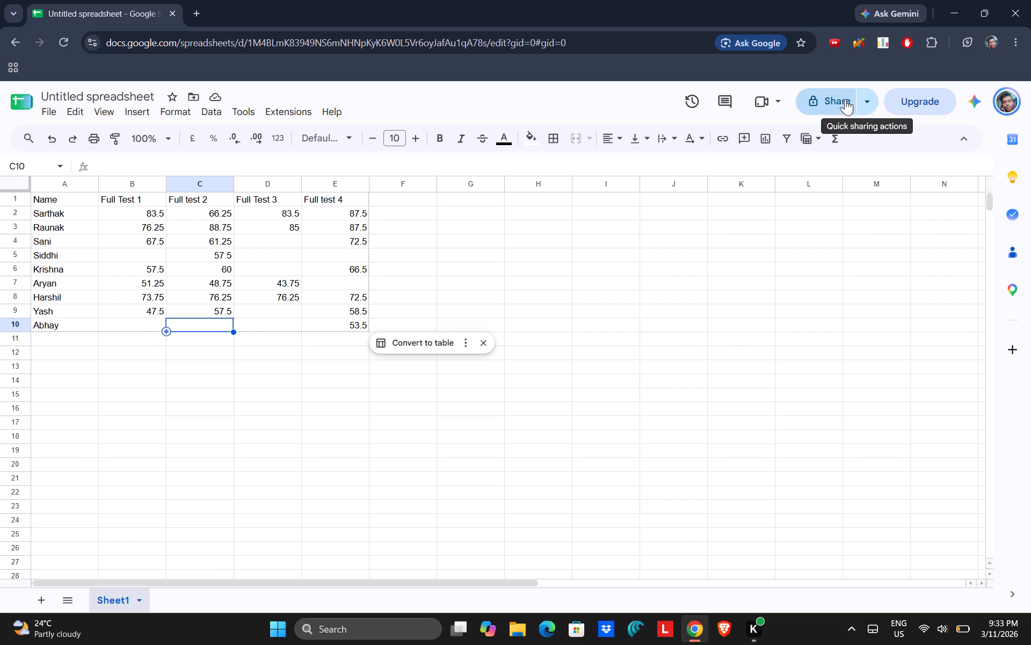
Share the spreadsheet without naming it, setting general access to Anyone with the link.
{"action": "left_click", "coordinate": [861, 100]}
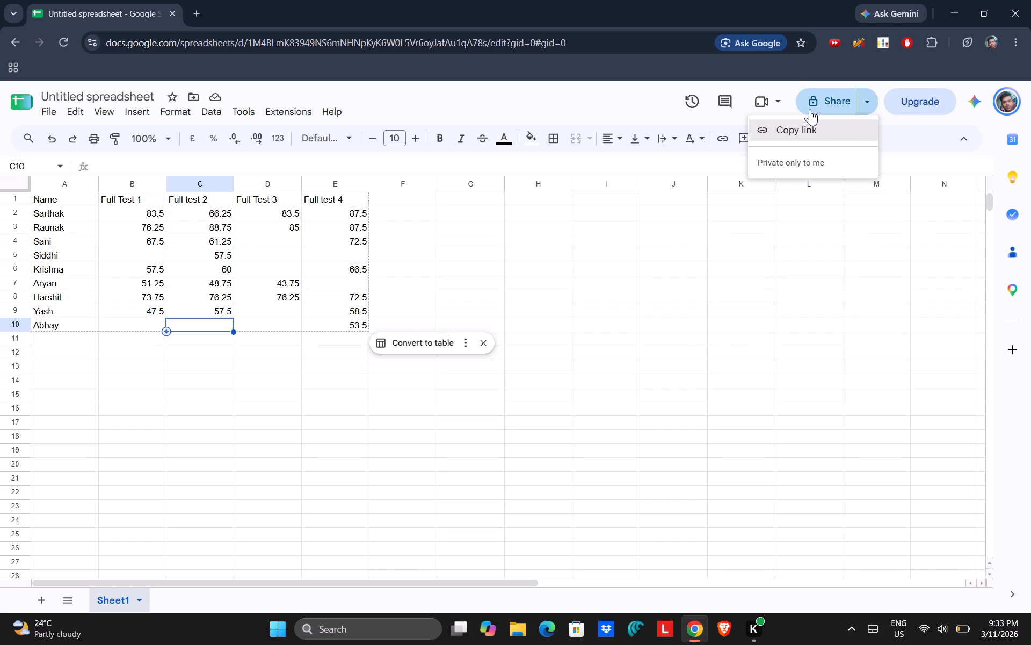
{"action": "left_click", "coordinate": [821, 100]}
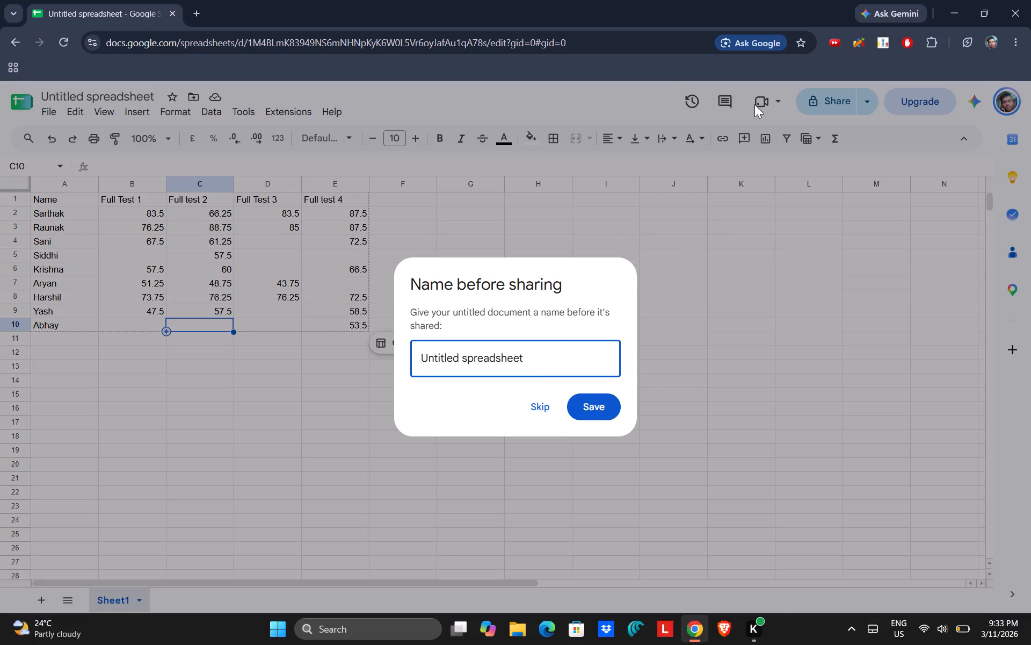
{"action": "left_click", "coordinate": [654, 74]}
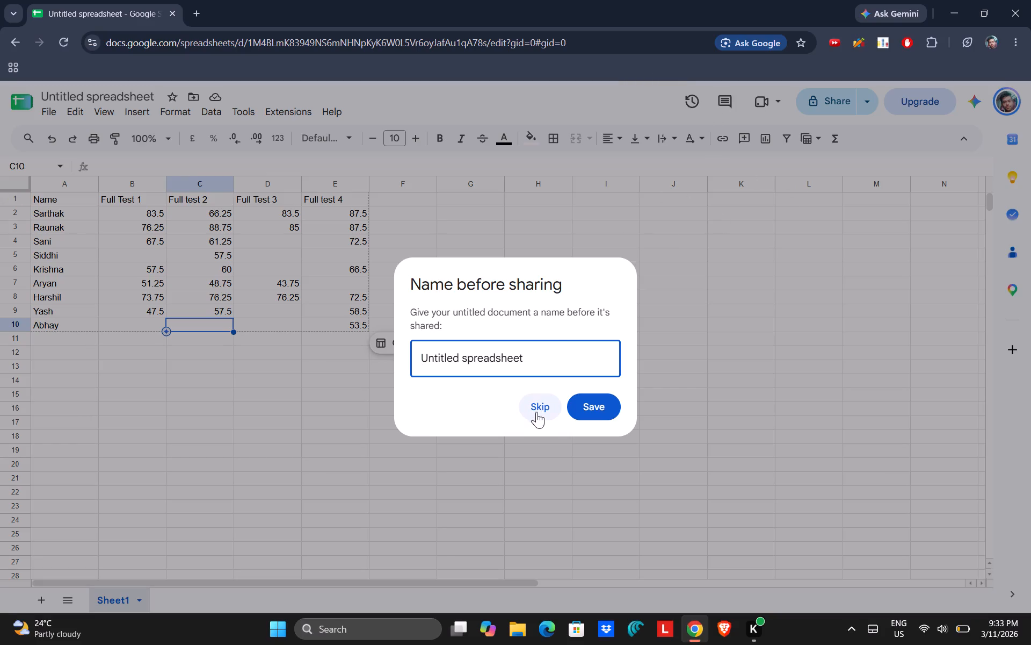
{"action": "left_click", "coordinate": [539, 406]}
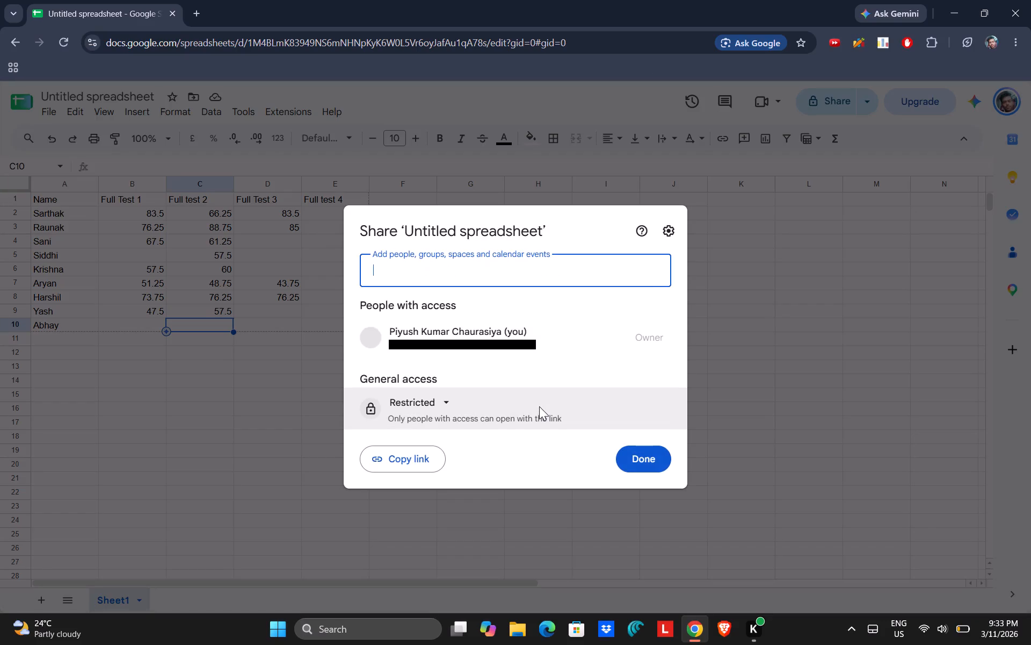
{"action": "left_click", "coordinate": [475, 410]}
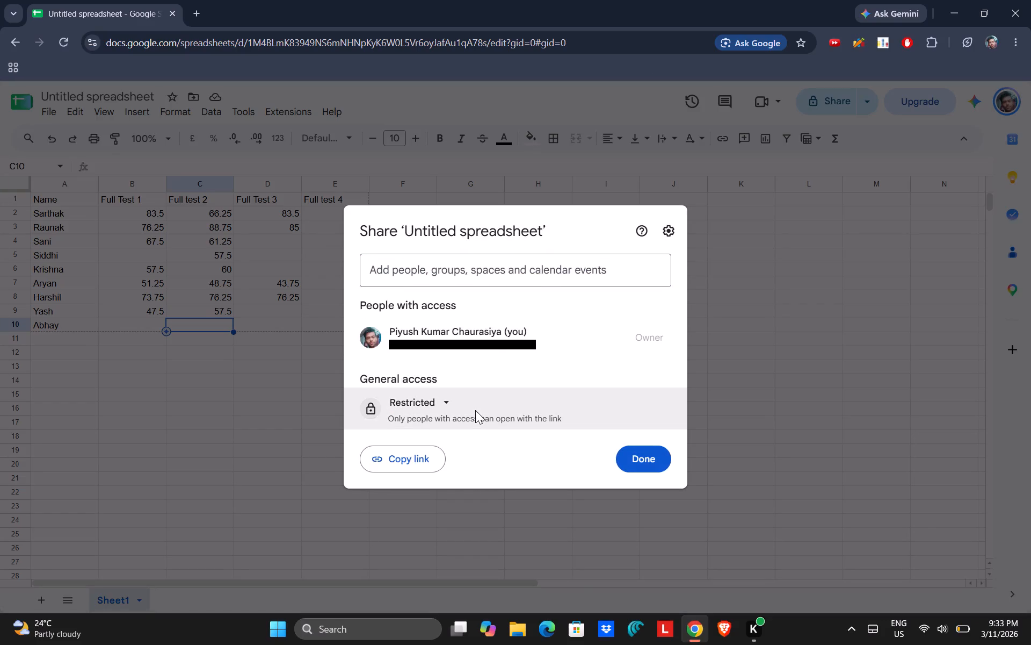
{"action": "left_click", "coordinate": [426, 409]}
{"action": "left_click", "coordinate": [439, 461]}
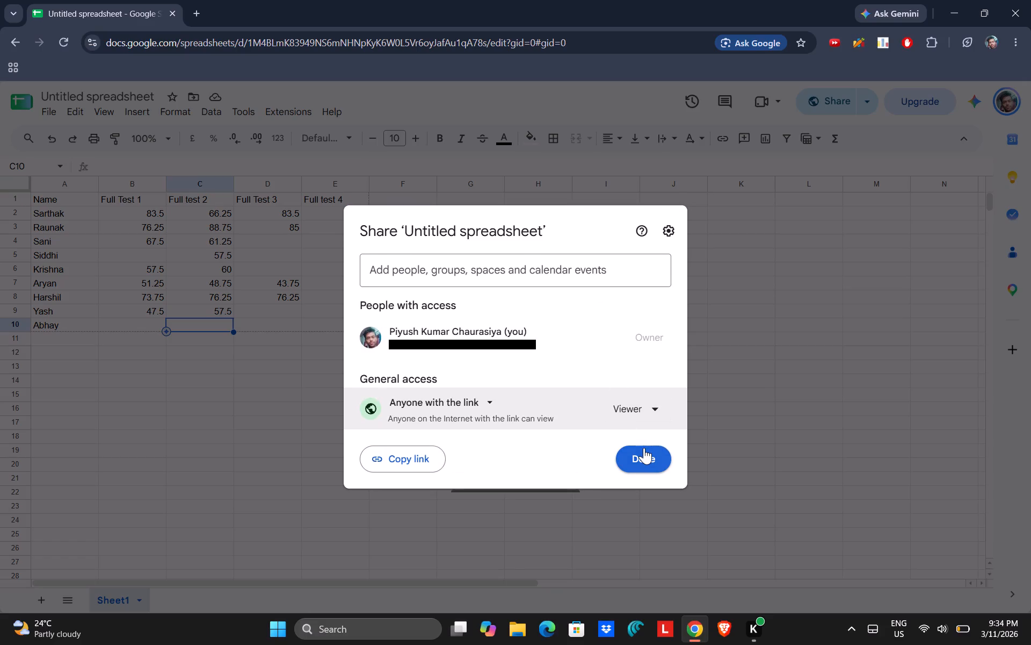
{"action": "left_click", "coordinate": [644, 448]}
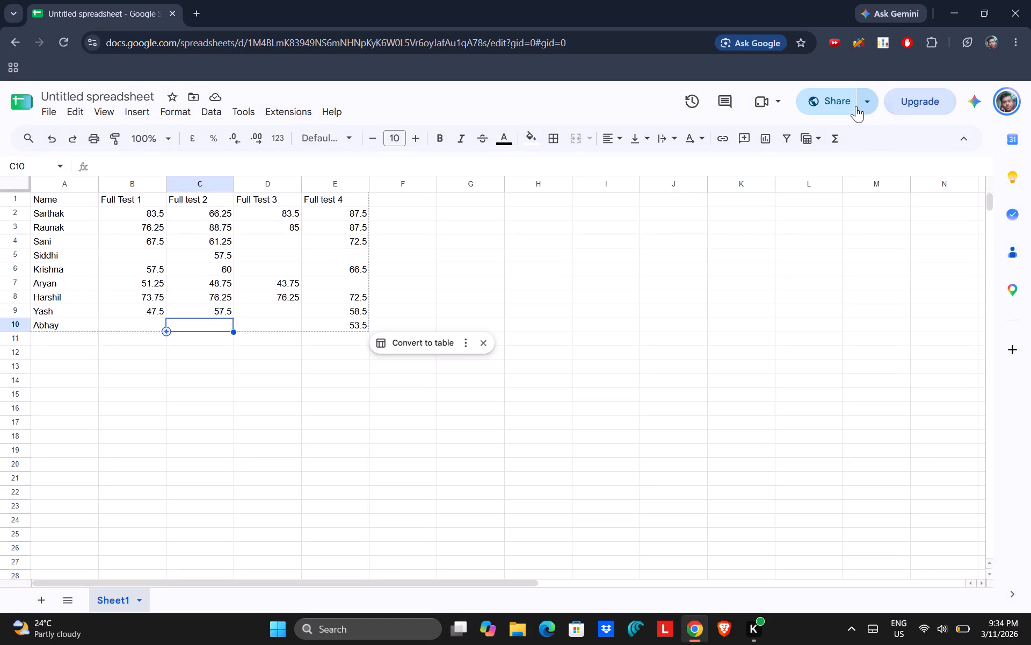
Reopen sharing for the untitled spreadsheet.
{"action": "left_click", "coordinate": [856, 104]}
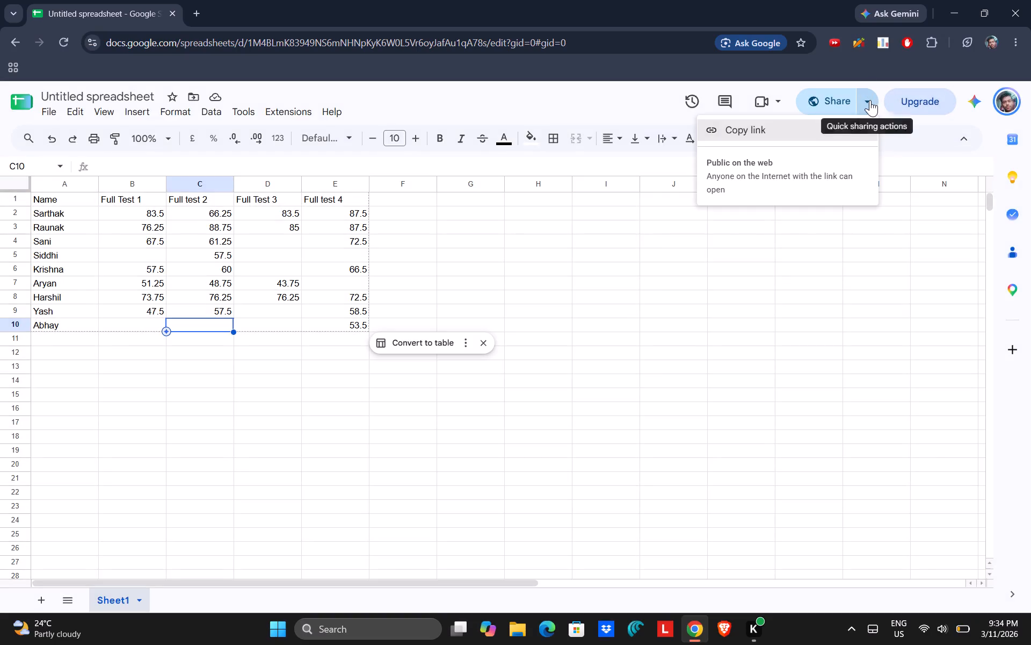
{"action": "left_click", "coordinate": [870, 100]}
{"action": "left_click", "coordinate": [851, 97]}
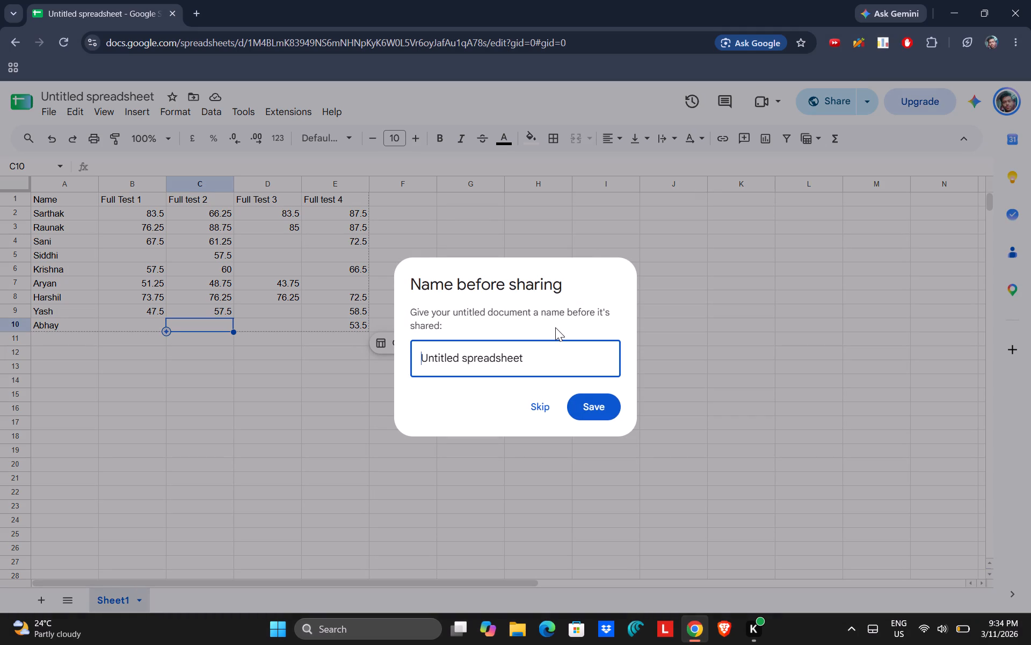
Name the spreadsheet Full Test Result before sharing, and finish sharing with its existing access settings.
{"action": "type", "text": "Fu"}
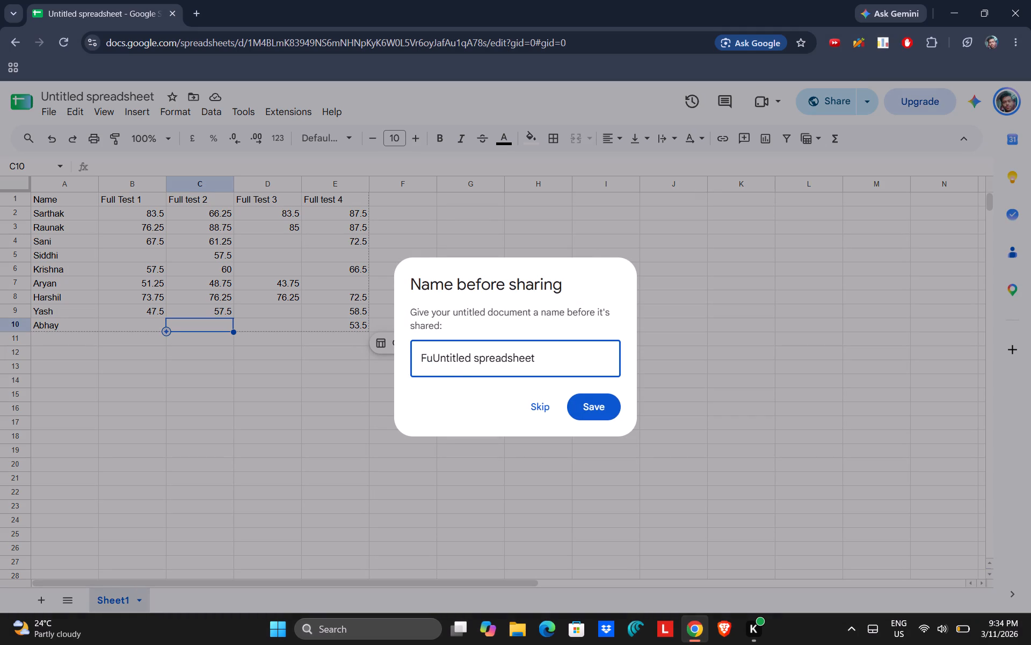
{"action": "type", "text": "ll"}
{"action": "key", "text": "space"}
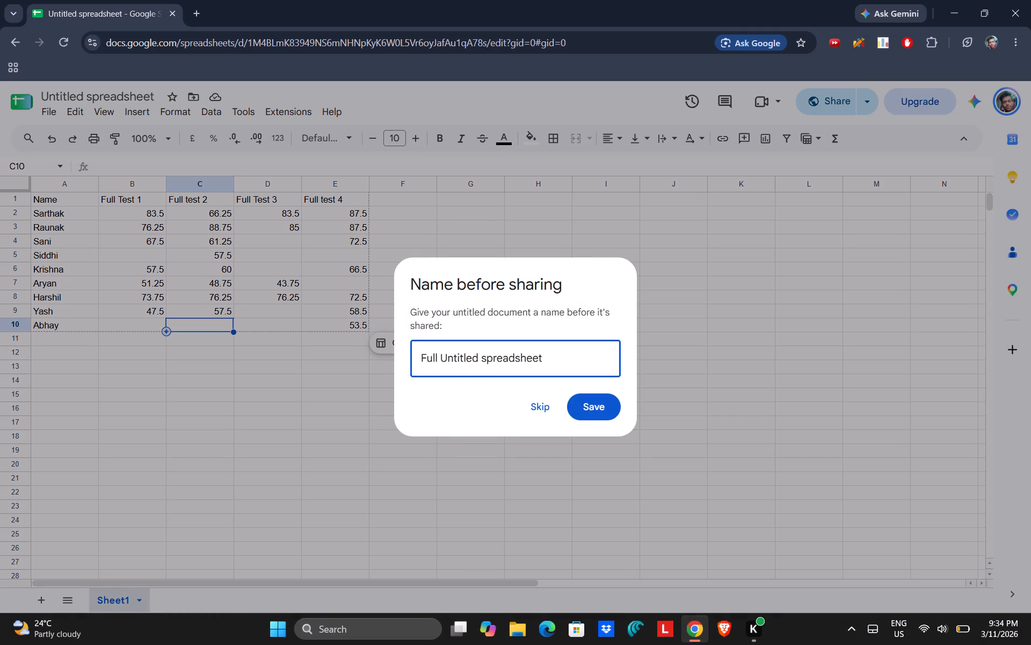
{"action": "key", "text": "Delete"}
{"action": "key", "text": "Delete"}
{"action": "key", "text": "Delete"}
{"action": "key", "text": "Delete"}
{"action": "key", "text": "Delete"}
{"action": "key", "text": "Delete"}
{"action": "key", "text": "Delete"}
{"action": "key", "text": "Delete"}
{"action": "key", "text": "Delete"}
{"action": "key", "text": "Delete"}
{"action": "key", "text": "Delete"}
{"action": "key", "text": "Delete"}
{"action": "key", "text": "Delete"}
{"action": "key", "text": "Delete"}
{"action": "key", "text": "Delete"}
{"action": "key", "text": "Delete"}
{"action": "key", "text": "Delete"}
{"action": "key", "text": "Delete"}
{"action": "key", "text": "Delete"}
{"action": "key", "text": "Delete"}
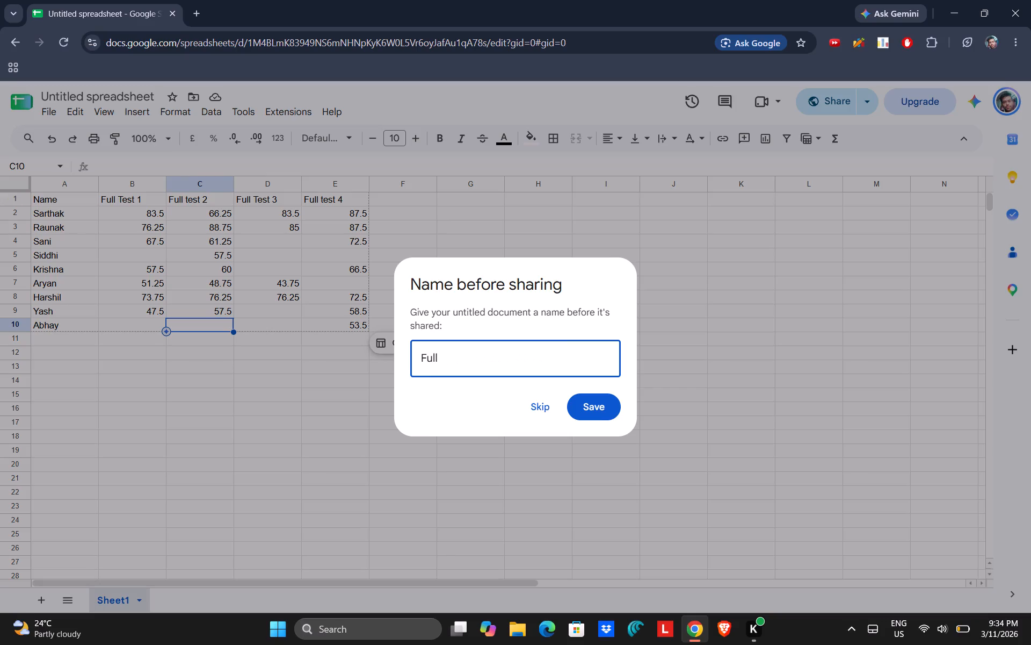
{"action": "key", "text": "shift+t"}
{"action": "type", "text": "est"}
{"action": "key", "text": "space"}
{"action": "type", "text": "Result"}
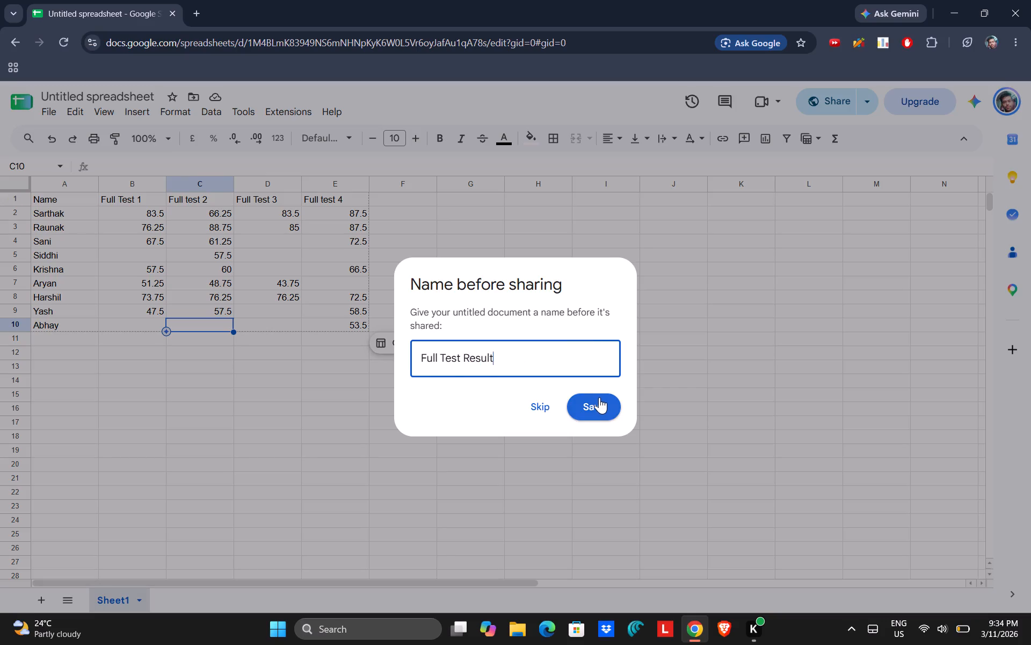
{"action": "left_click", "coordinate": [599, 398]}
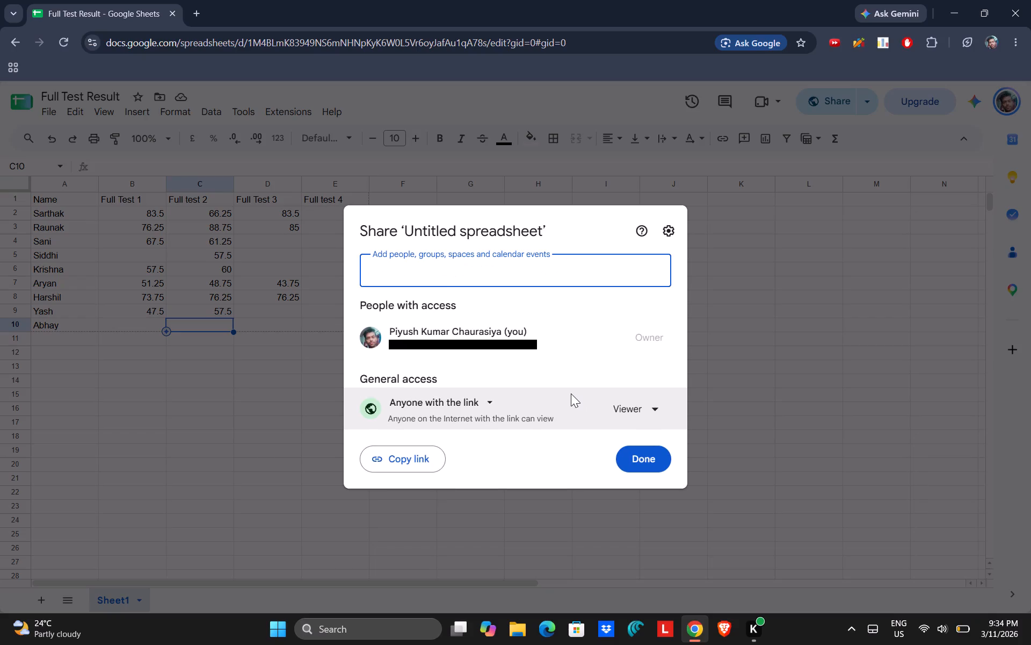
{"action": "scroll", "coordinate": [484, 397], "scroll_direction": "down", "scroll_amount": 1}
{"action": "left_click", "coordinate": [638, 454]}
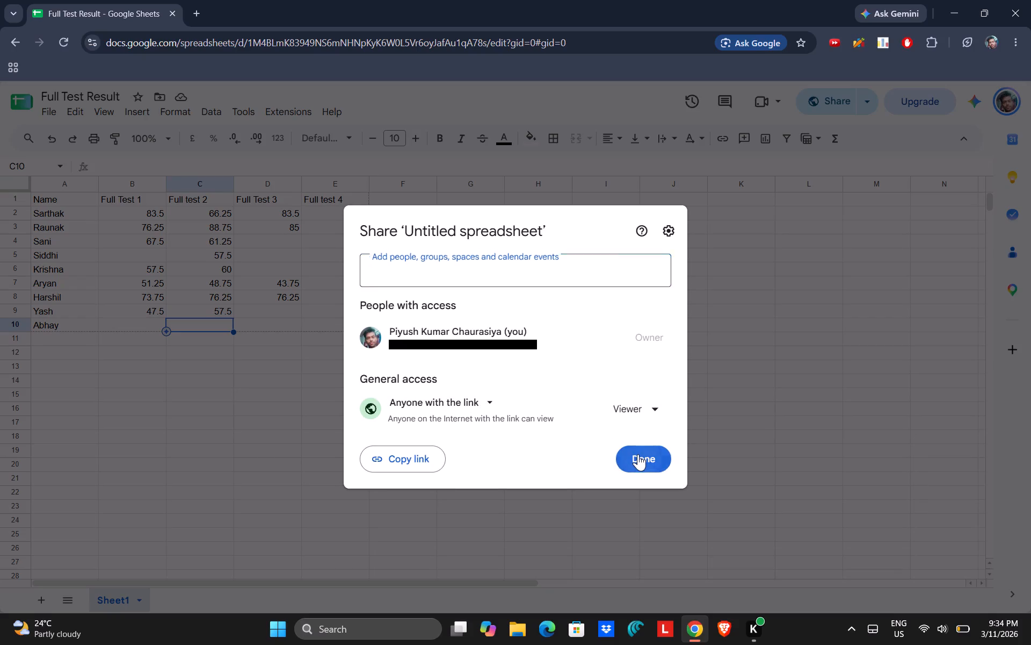
Copy the sharing link of the Full Test Result spreadsheet.
{"action": "left_click", "coordinate": [866, 89]}
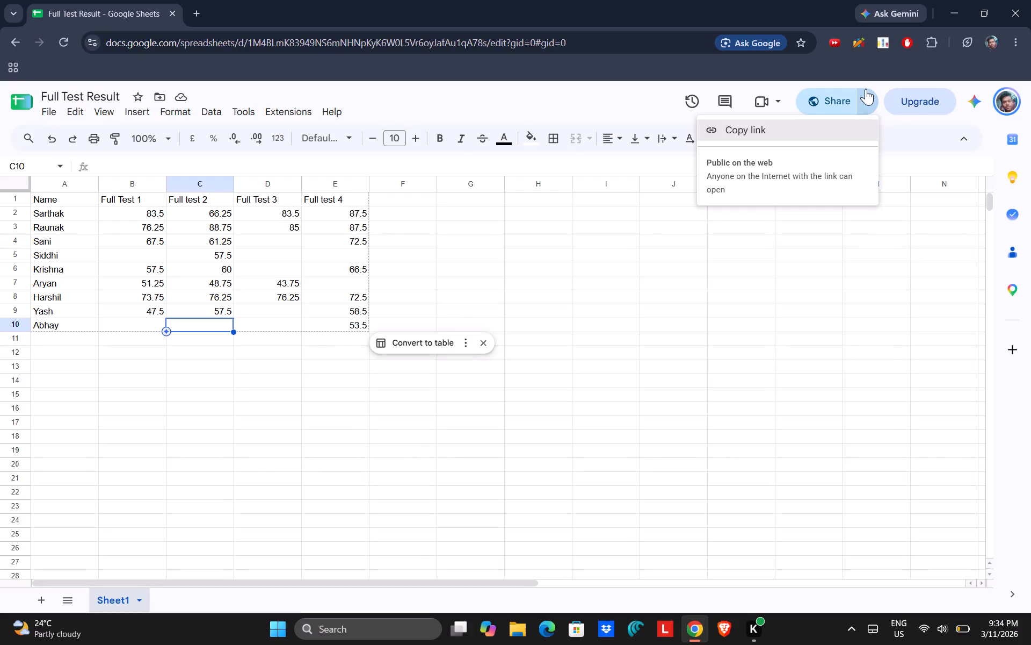
{"action": "left_click", "coordinate": [841, 89]}
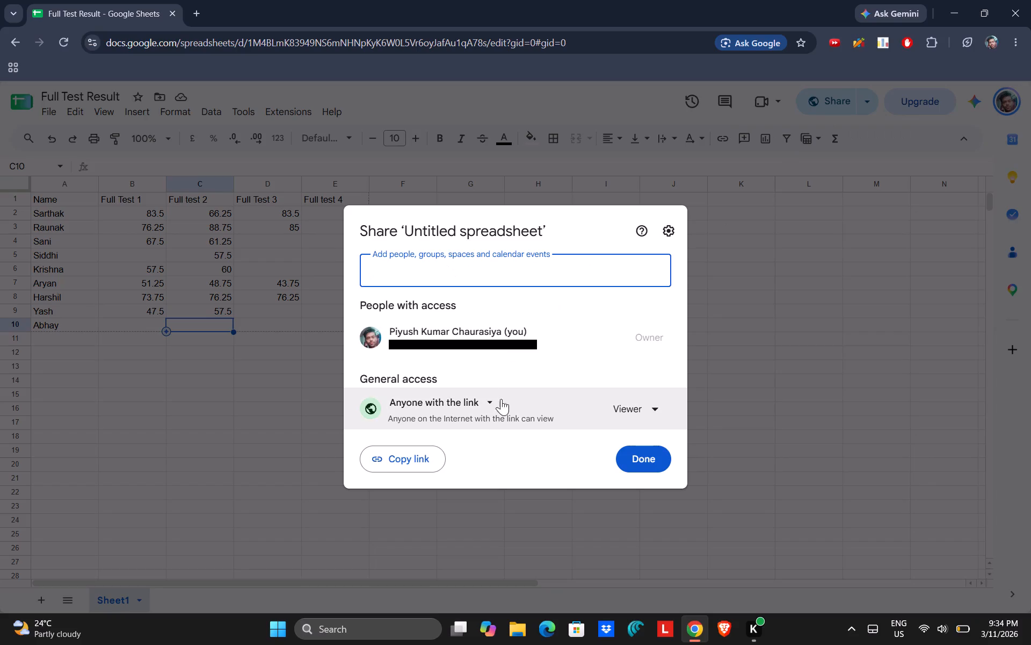
{"action": "left_click", "coordinate": [406, 462]}
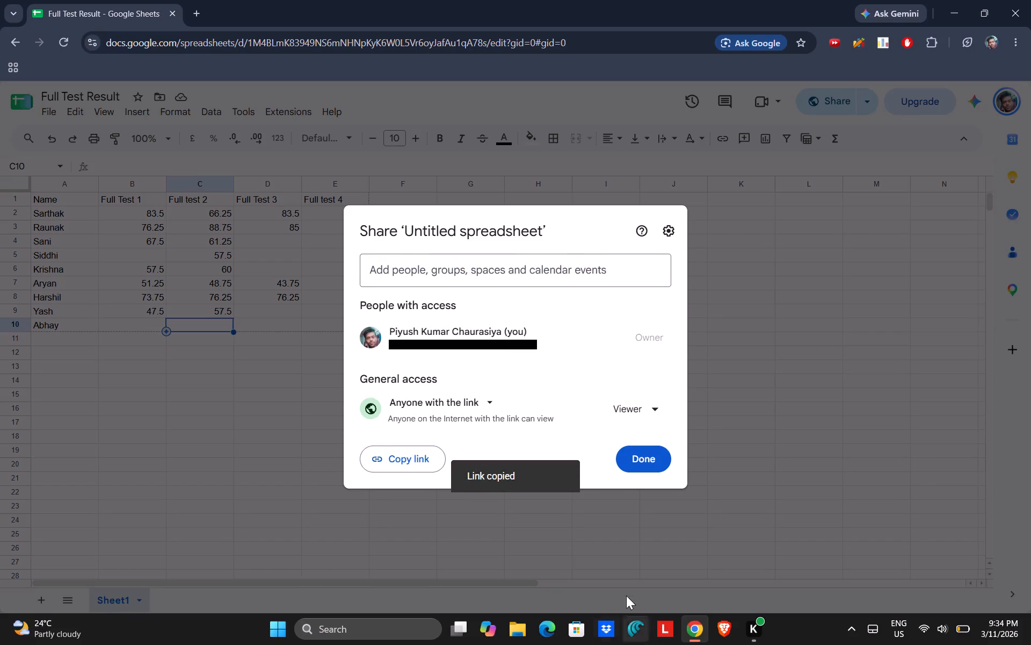
Open WhatsApp Web in a new browser tab.
{"action": "left_click", "coordinate": [209, 12]}
{"action": "left_click", "coordinate": [201, 10]}
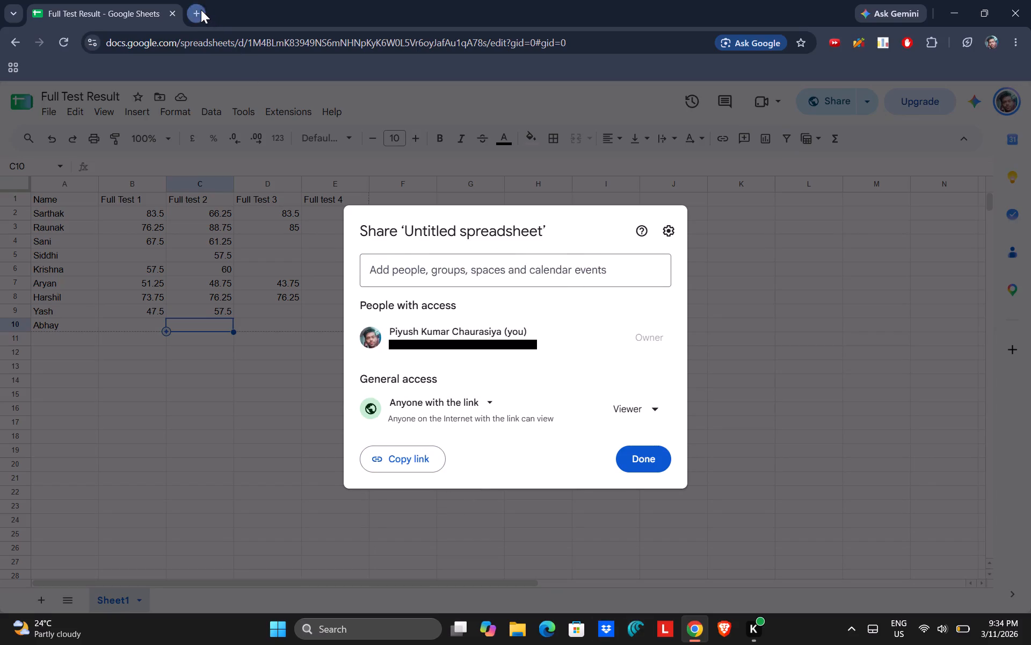
{"action": "left_click", "coordinate": [496, 357]}
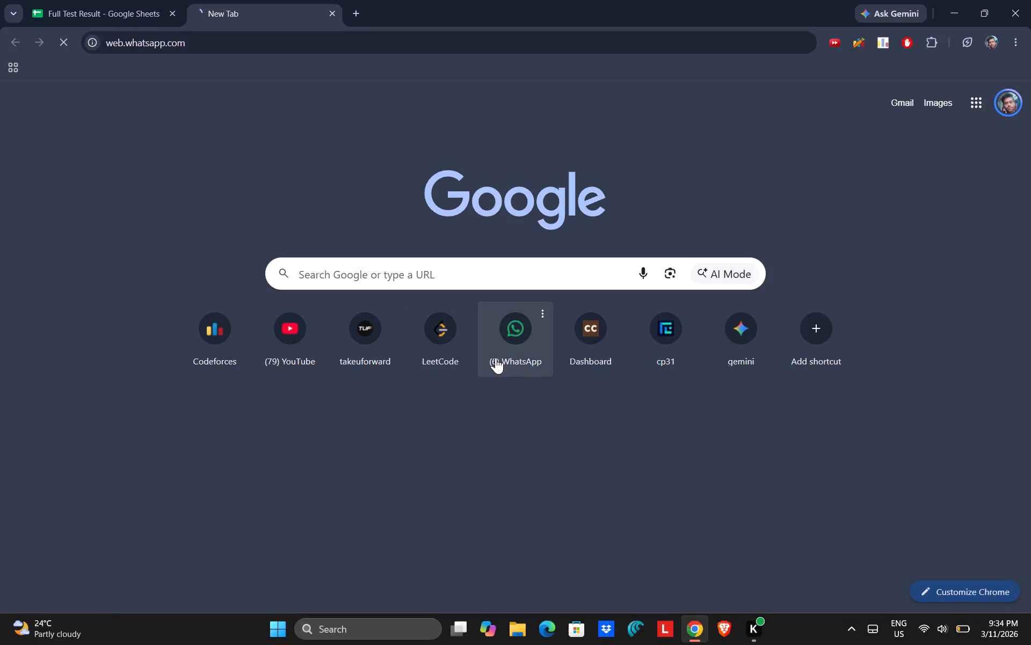